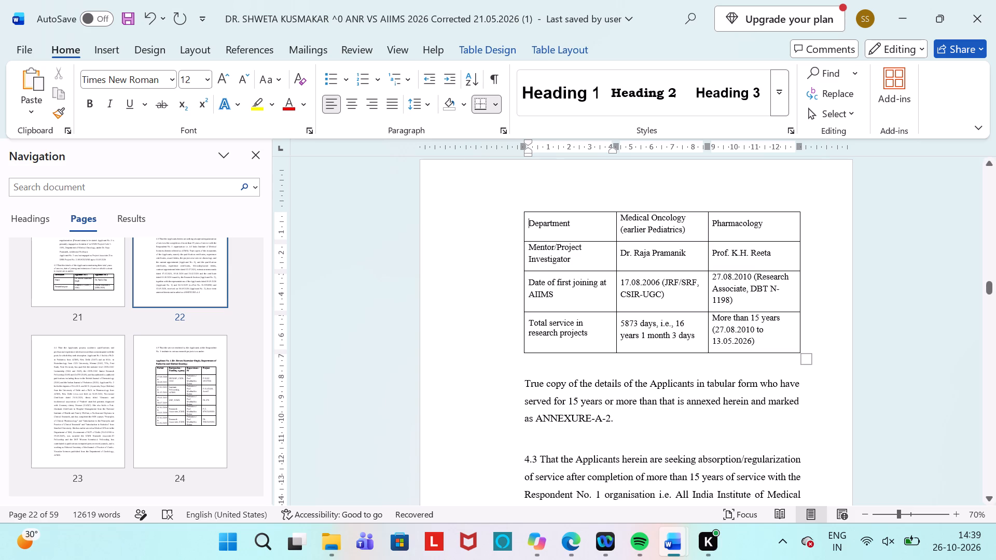
scroll(478, 292, up, 2)
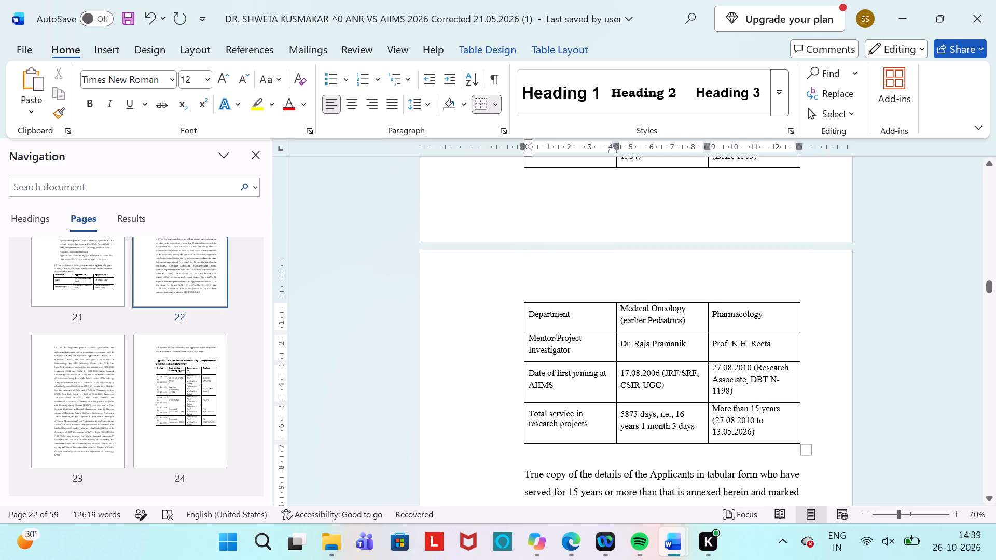
scroll(527, 278, up, 1)
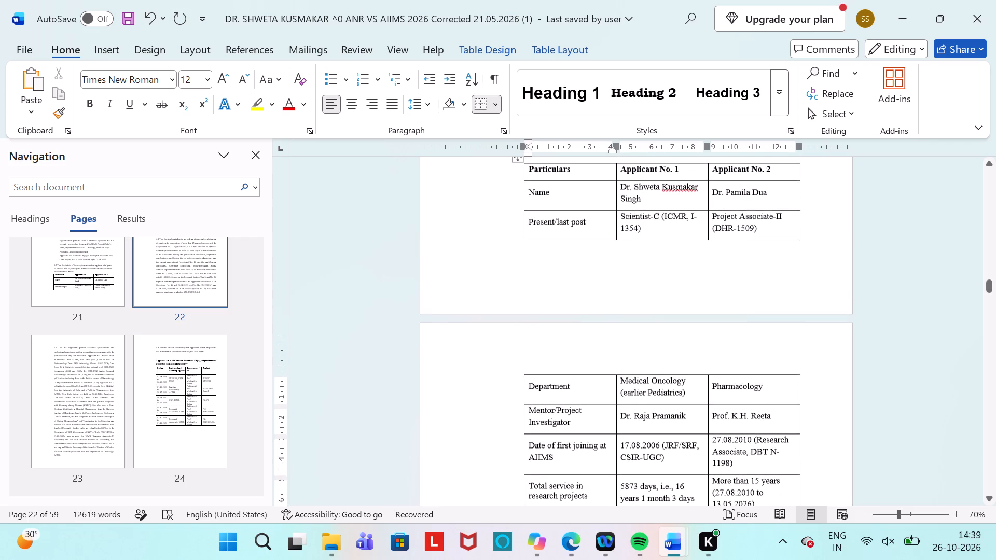
scroll(527, 278, down, 1)
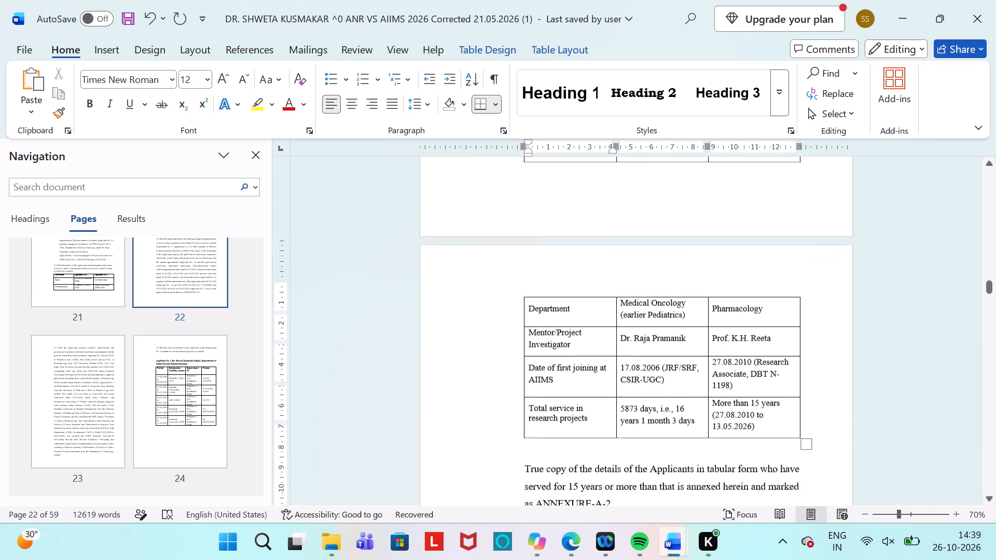
scroll(527, 278, down, 2)
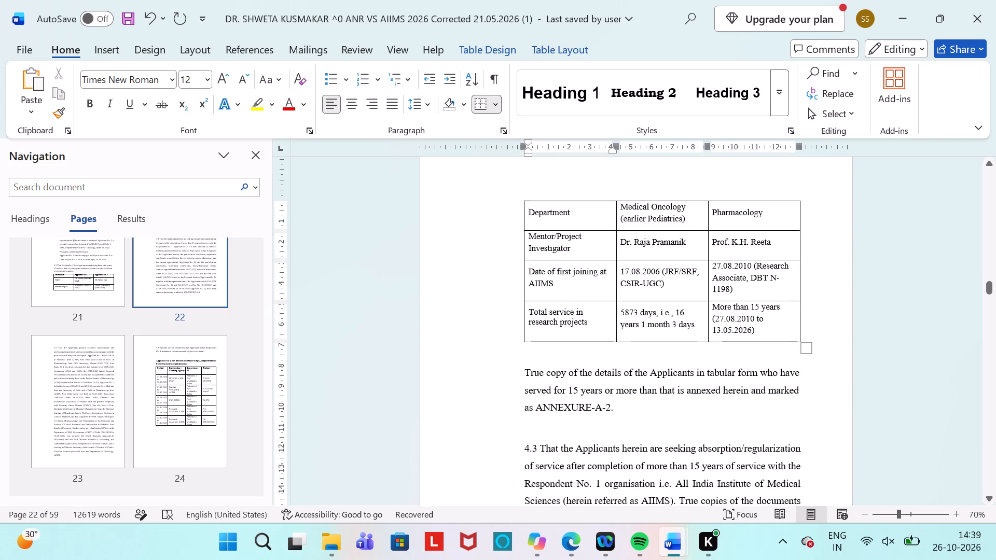
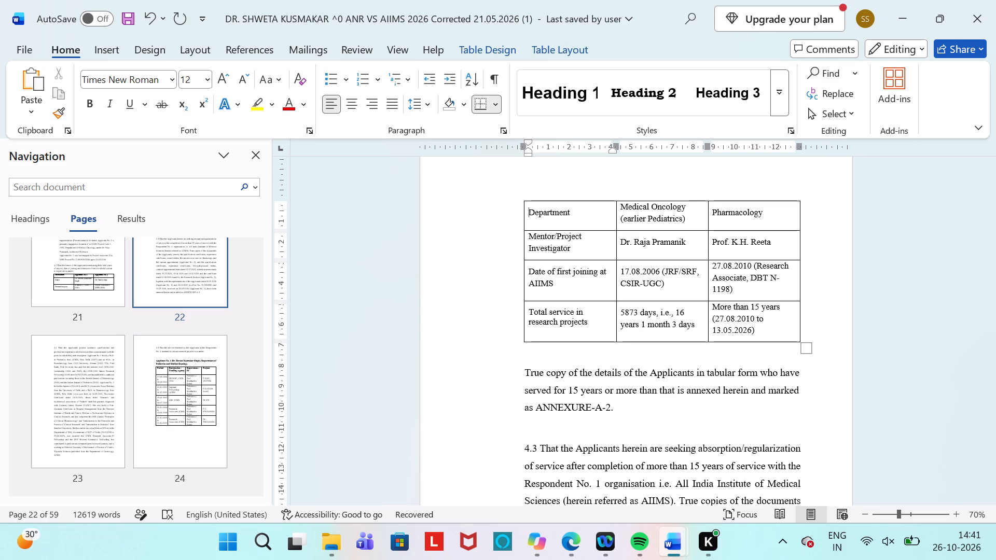
Replace the end date in Applicant No. 2's total service cell with "working till now".
click(753, 331)
key(BackSpace)
key(BackSpace)
key(BackSpace)
key(BackSpace)
key(BackSpace)
key(BackSpace)
key(BackSpace)
key(BackSpace)
key(BackSpace)
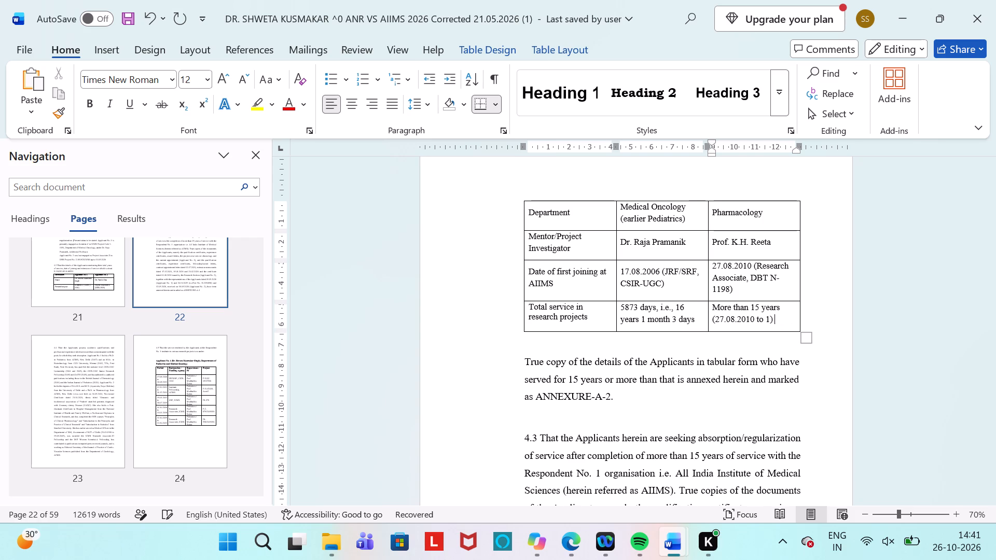
key(BackSpace)
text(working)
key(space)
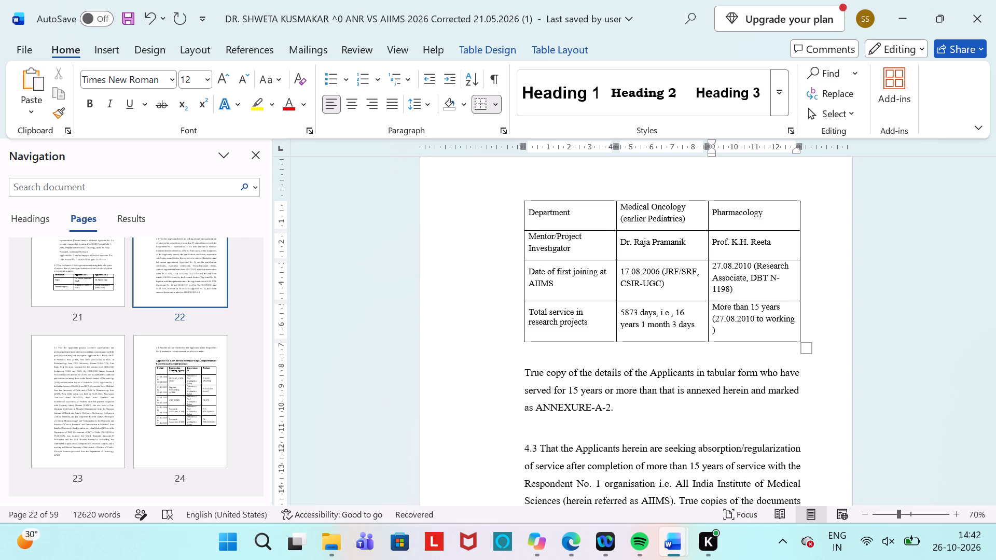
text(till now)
Review the applicants' present status text, the paragraph 4.2 particulars table and paragraph 4.3 on pages 21–22.
scroll(642, 325, up, 1)
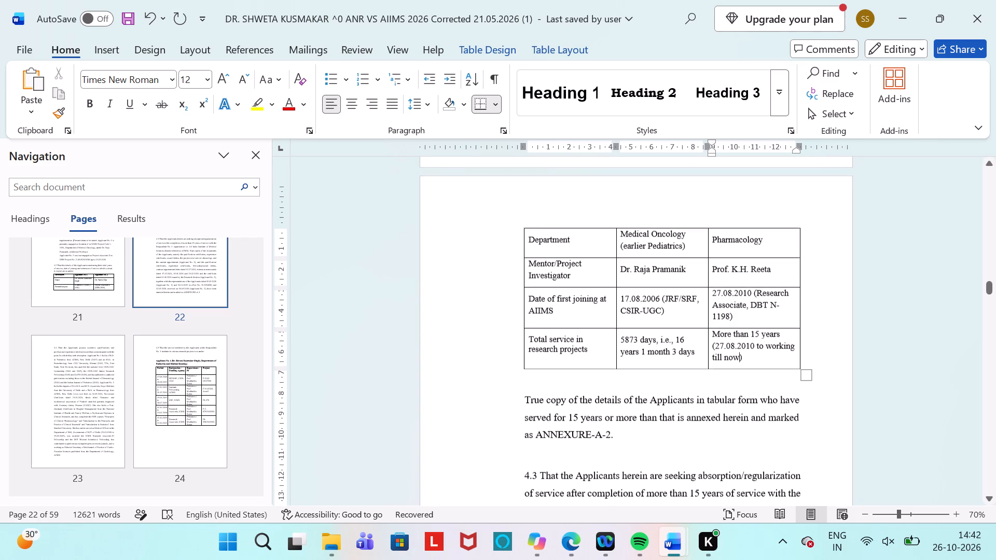
scroll(648, 358, down, 1)
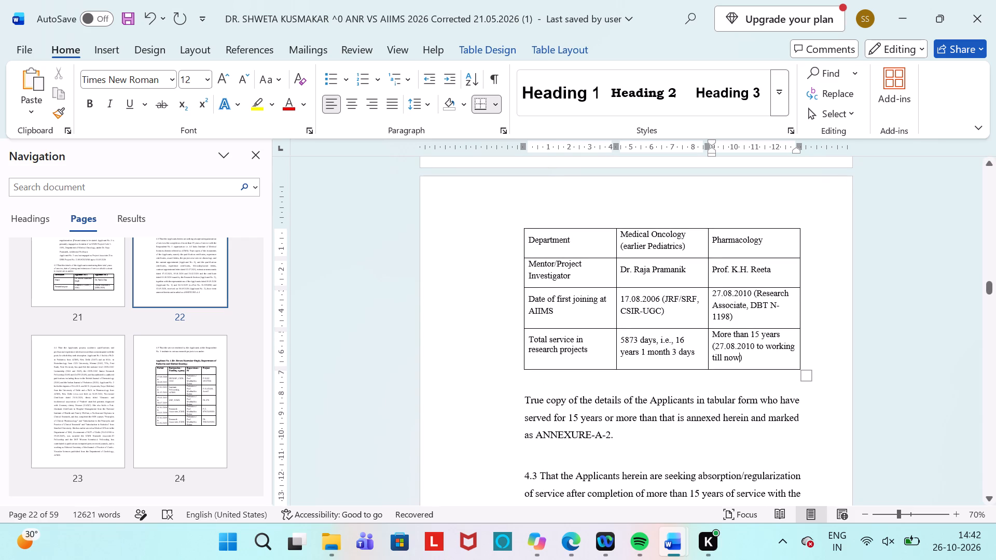
scroll(648, 358, down, 2)
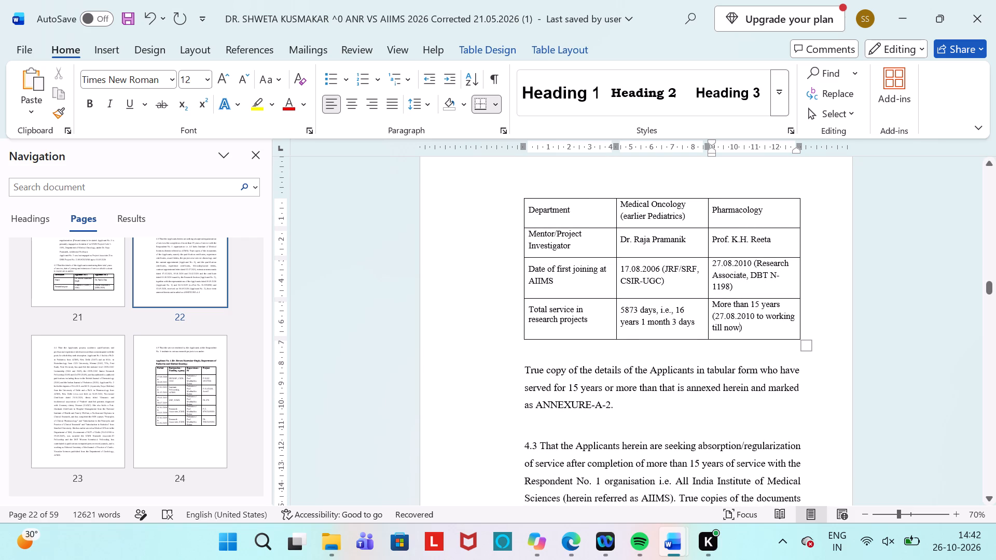
scroll(648, 315, up, 1)
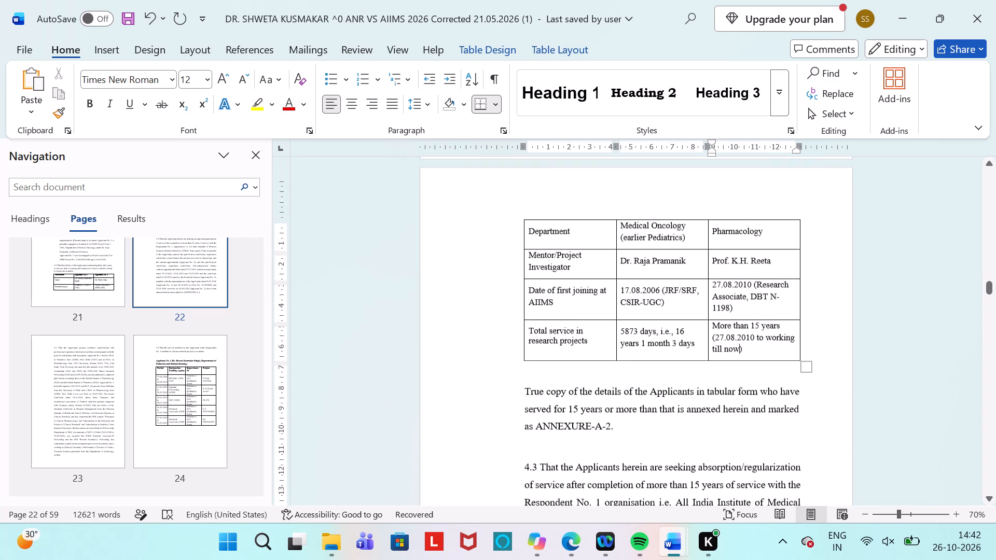
scroll(648, 315, up, 1)
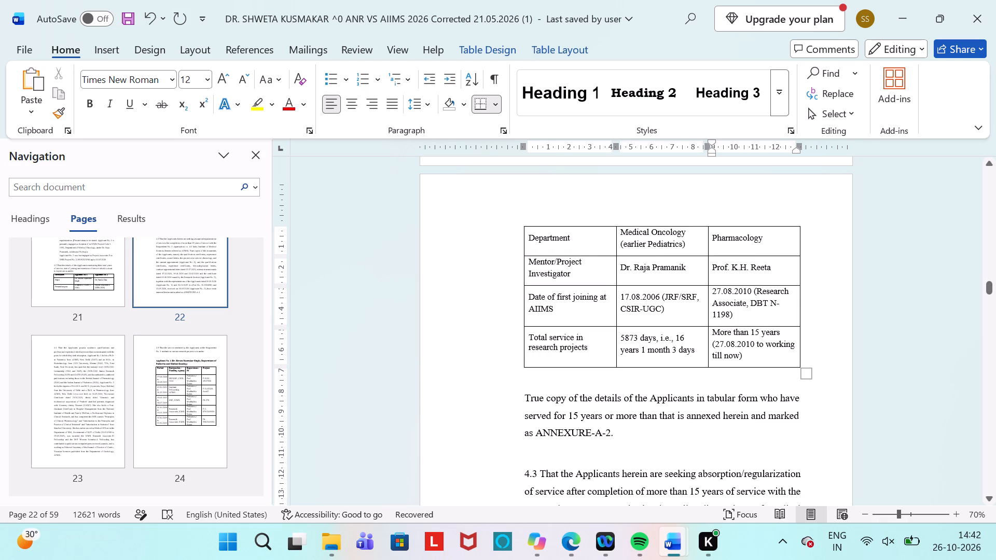
scroll(697, 354, up, 1)
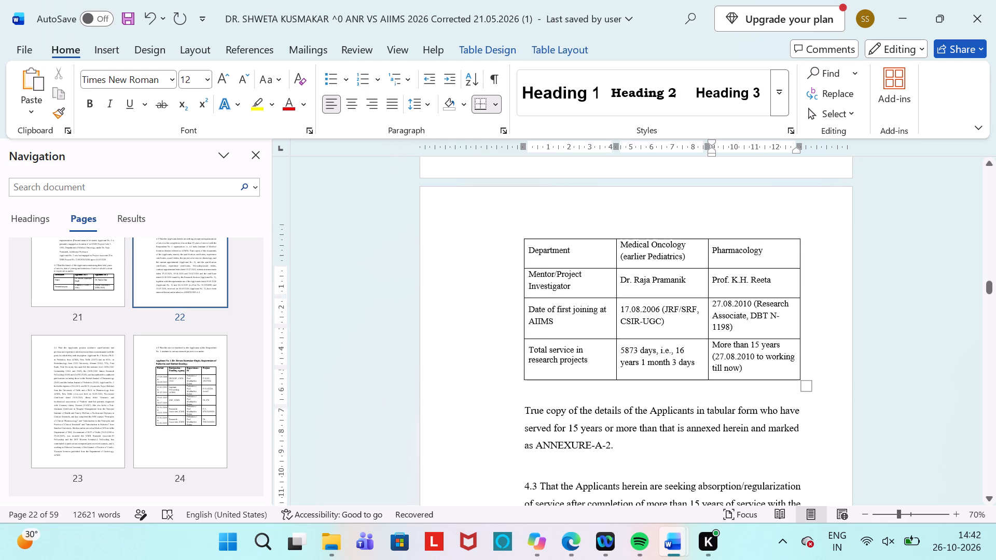
scroll(697, 354, up, 2)
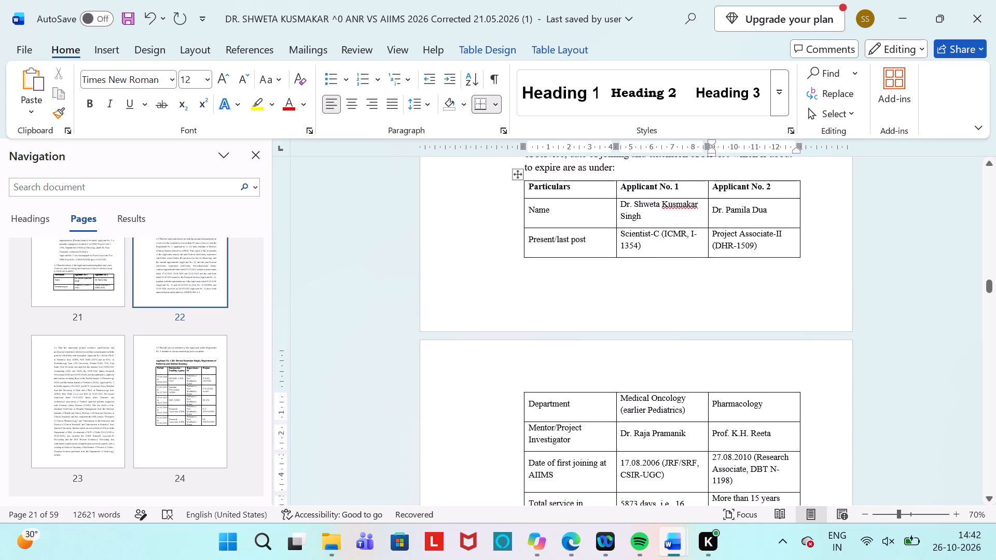
scroll(662, 274, up, 2)
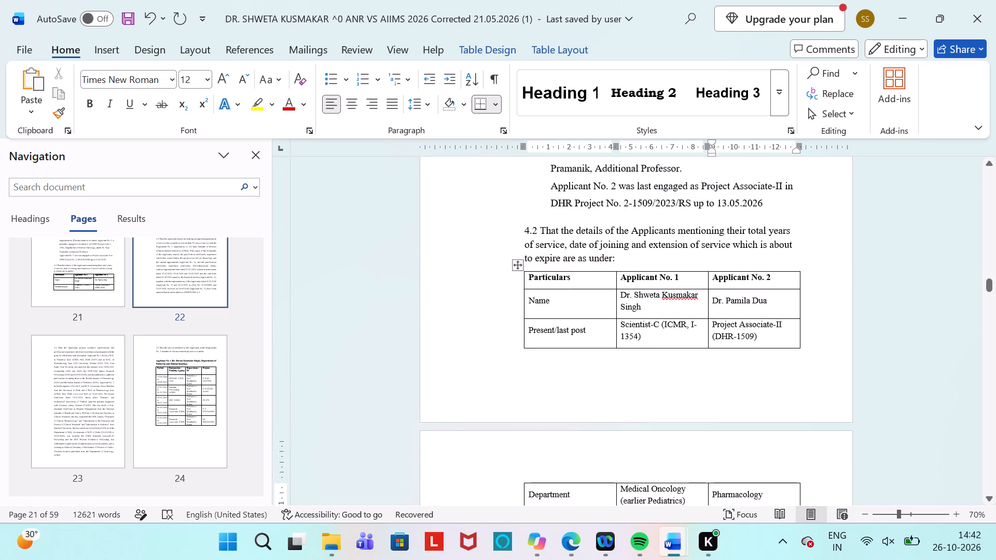
scroll(665, 202, up, 2)
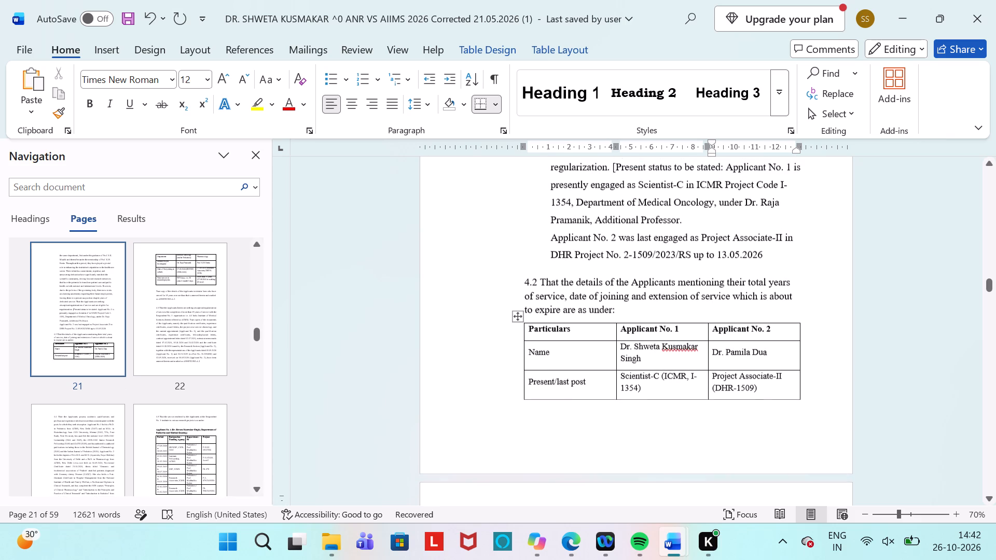
scroll(665, 202, up, 2)
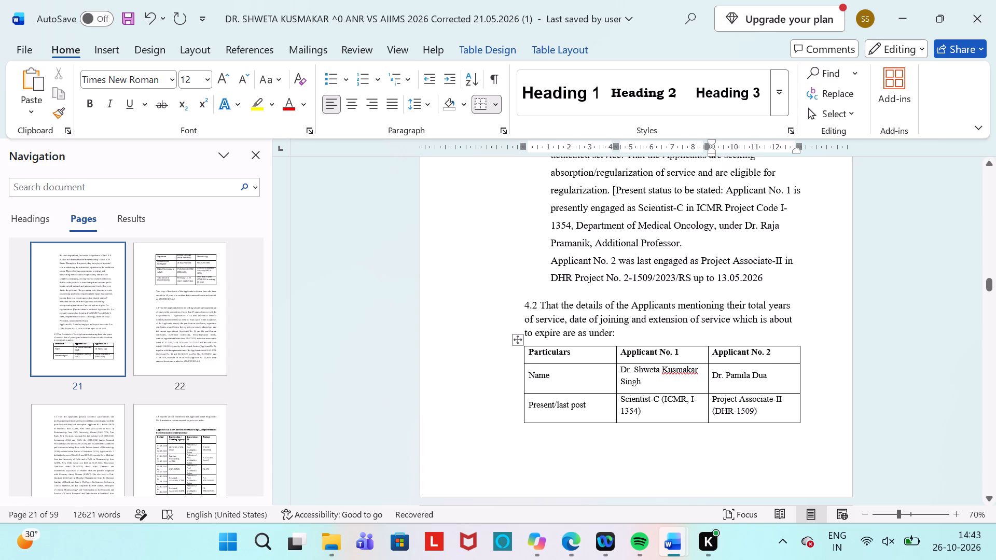
scroll(769, 288, down, 2)
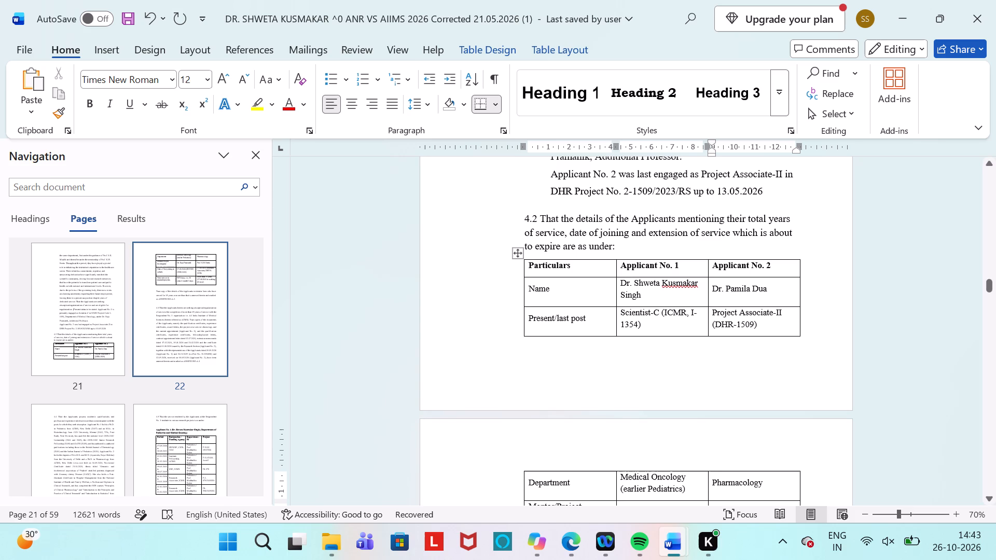
scroll(782, 215, down, 3)
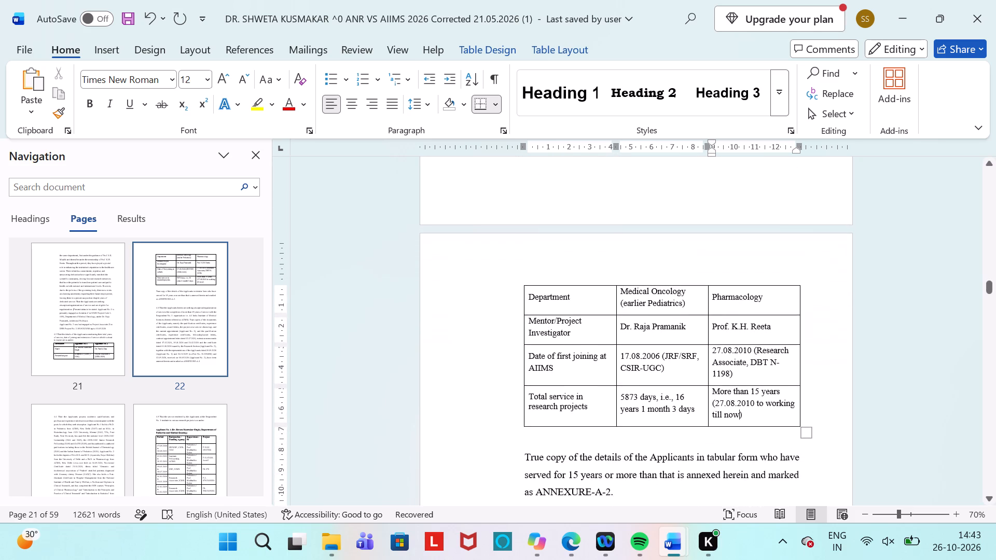
scroll(782, 215, down, 7)
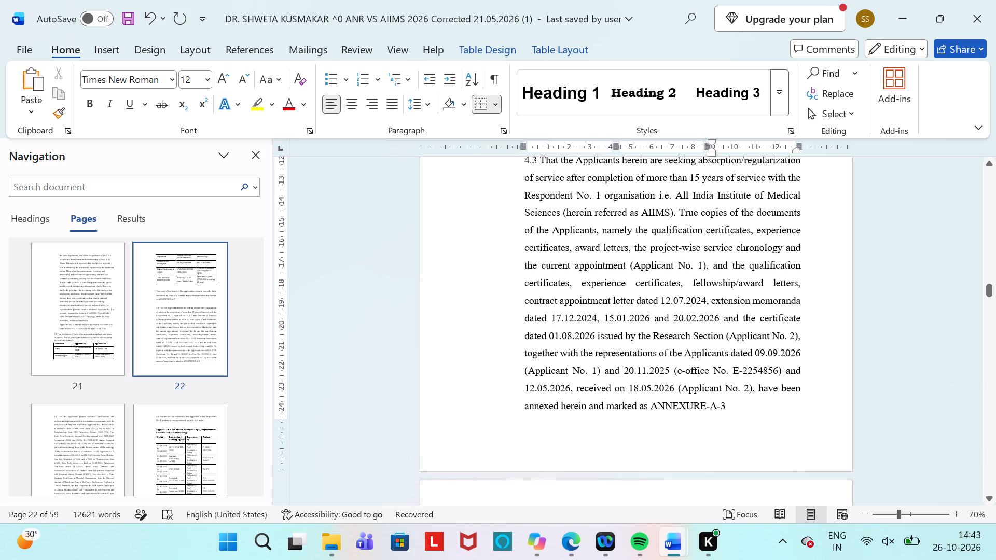
scroll(782, 215, up, 2)
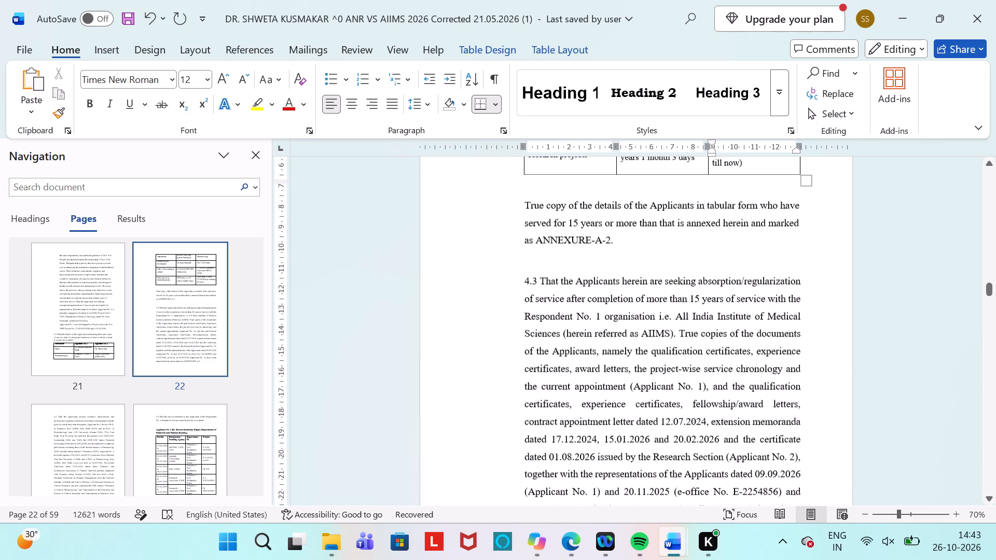
scroll(782, 215, up, 1)
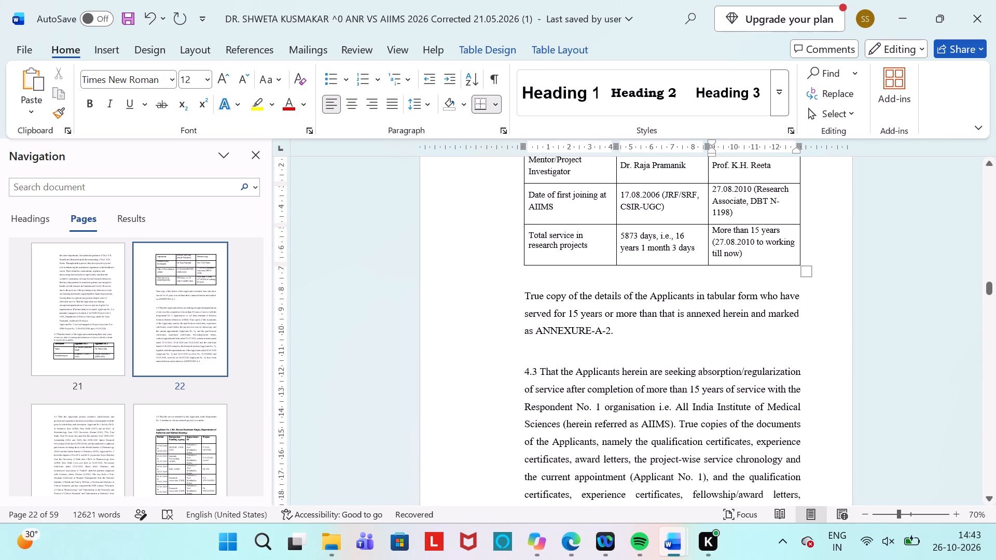
scroll(759, 243, up, 2)
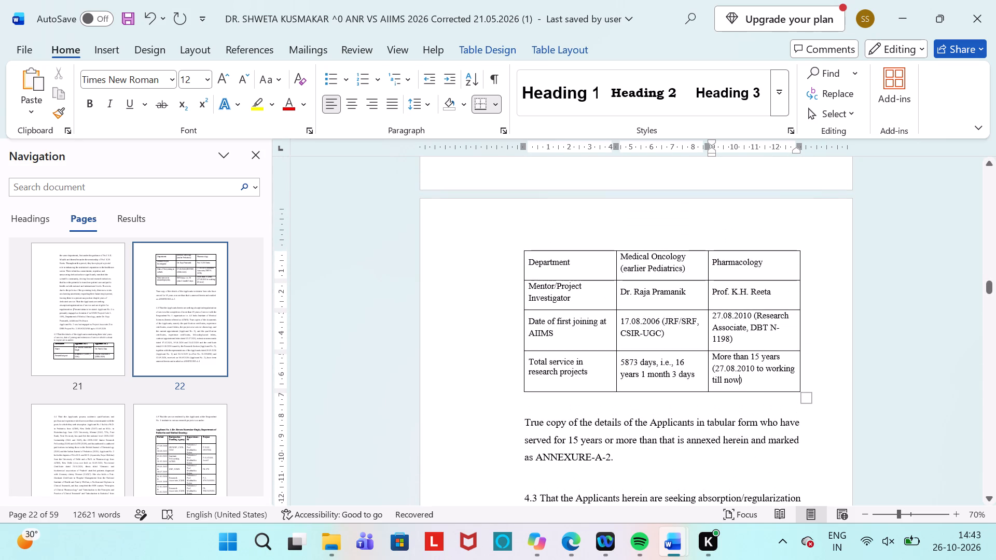
scroll(758, 236, up, 3)
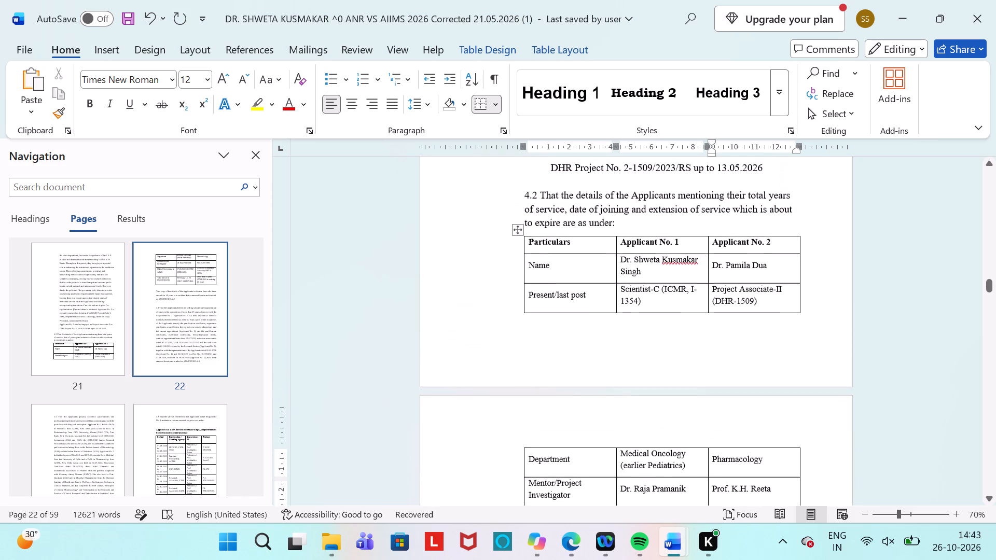
scroll(758, 236, up, 1)
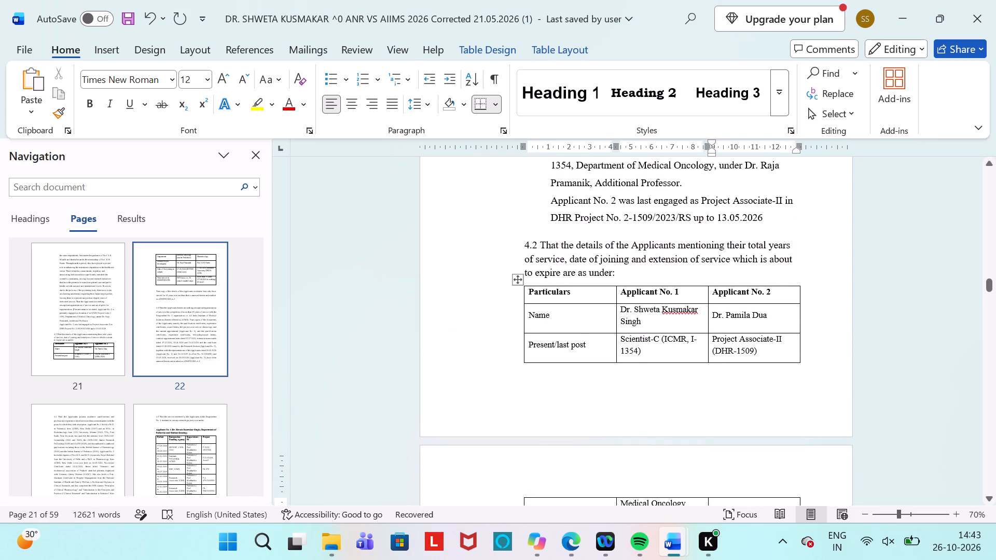
scroll(762, 217, up, 1)
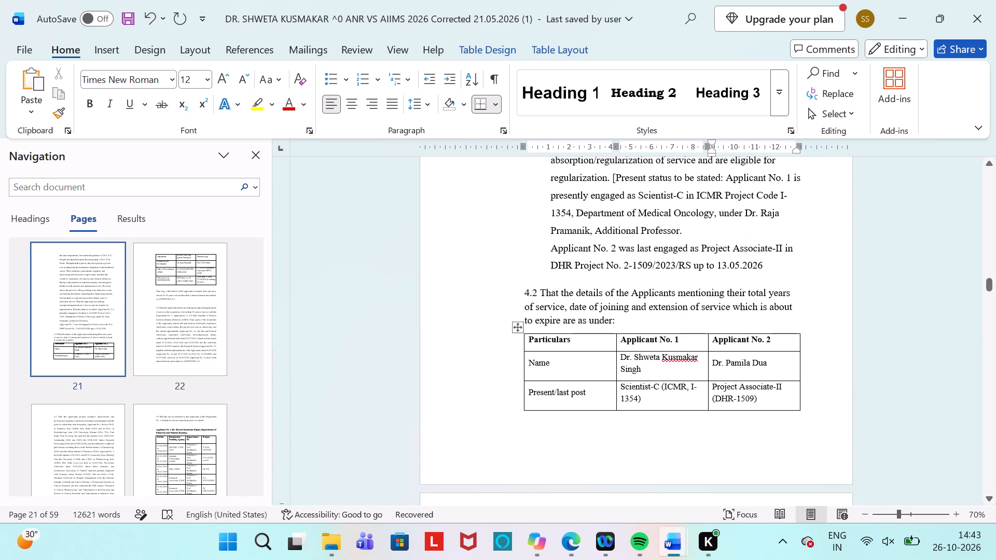
scroll(762, 217, down, 1)
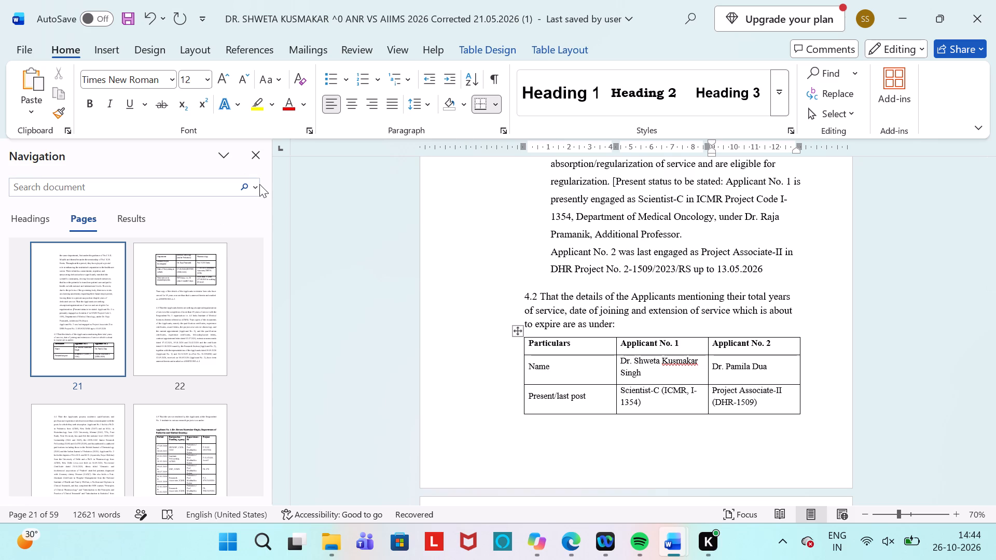
Close the Navigation pane.
click(259, 160)
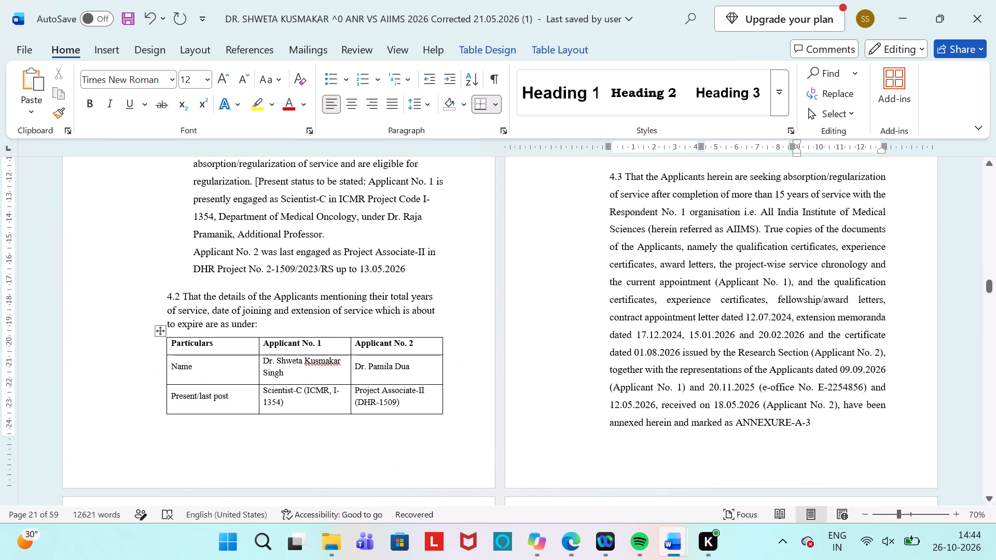
In the Memo of Parties table, add a full stop after Applicant No. 1's name and start the "D/O" parentage on its own line without a leading space.
scroll(333, 260, up, 6)
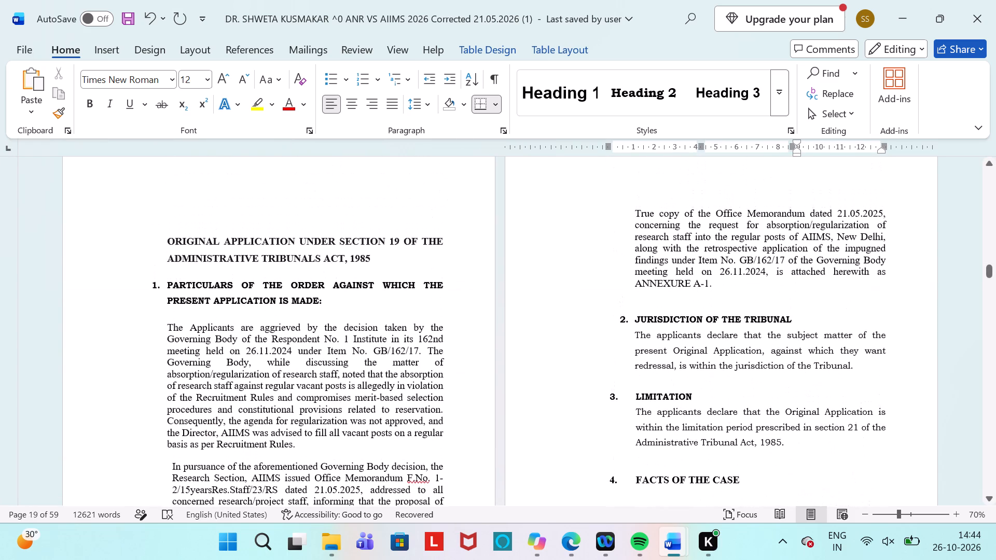
scroll(333, 260, up, 14)
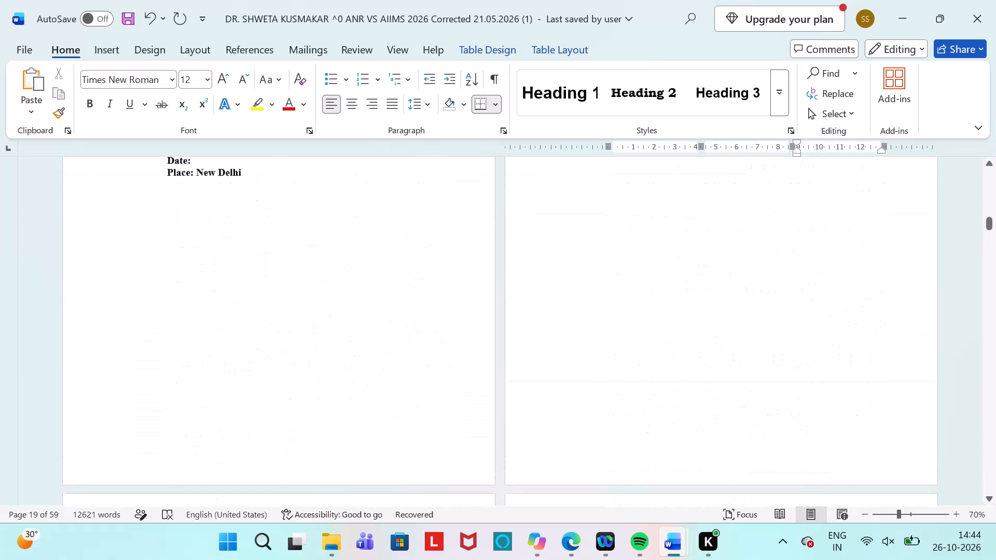
scroll(333, 260, up, 11)
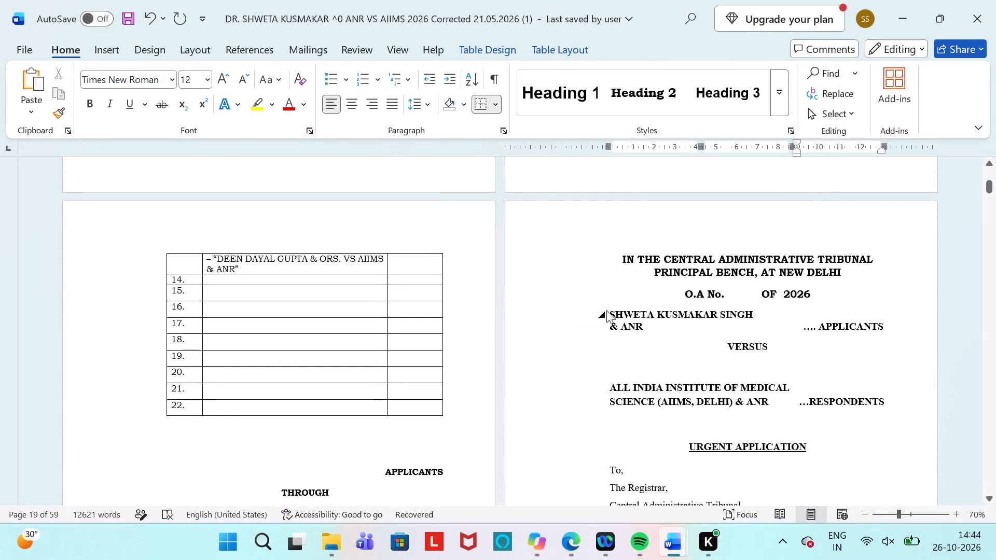
scroll(609, 313, up, 9)
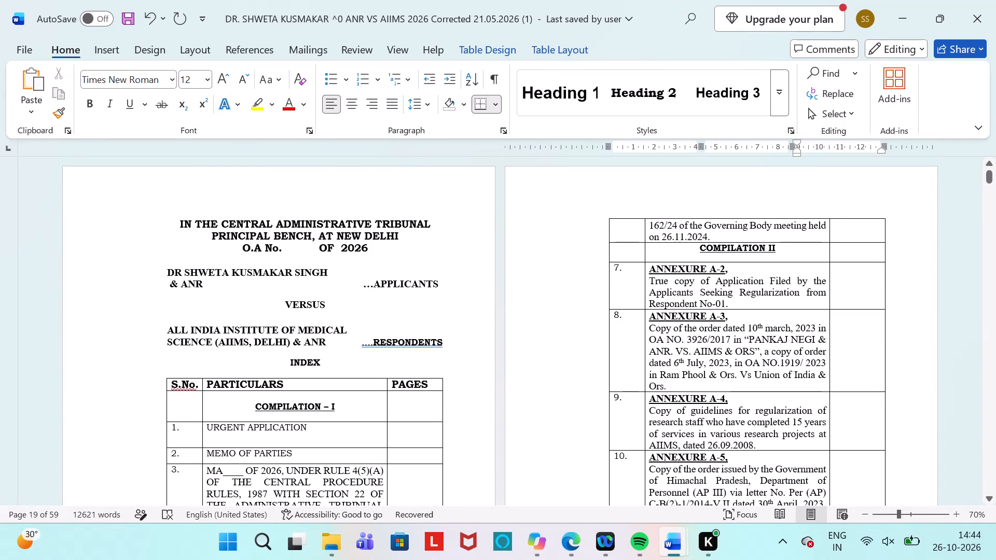
scroll(522, 239, up, 4)
scroll(522, 239, down, 6)
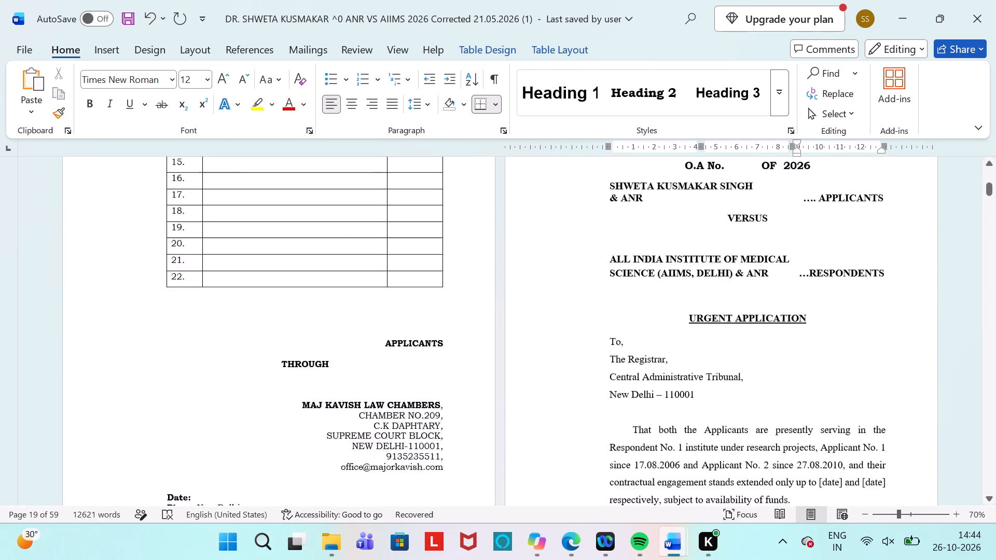
scroll(522, 239, down, 5)
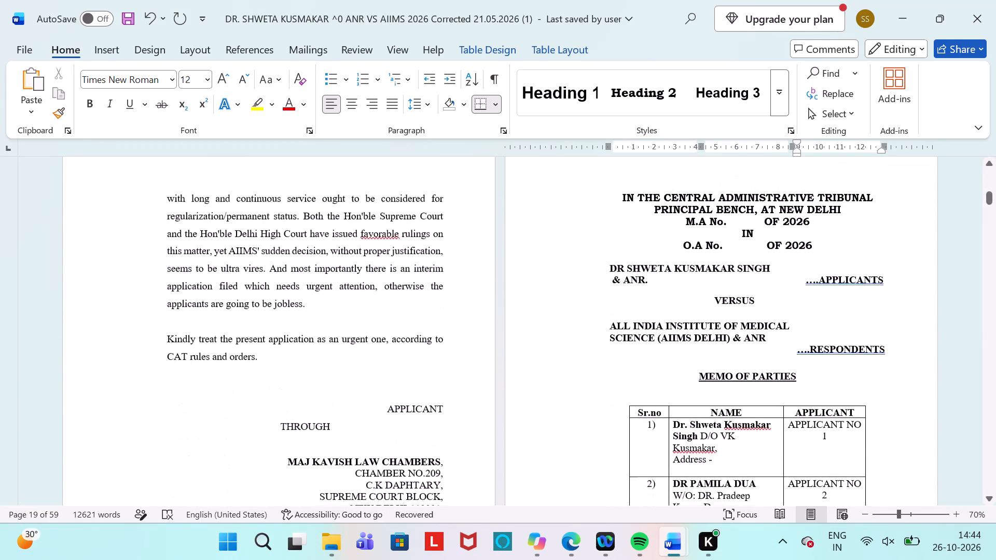
scroll(522, 239, down, 1)
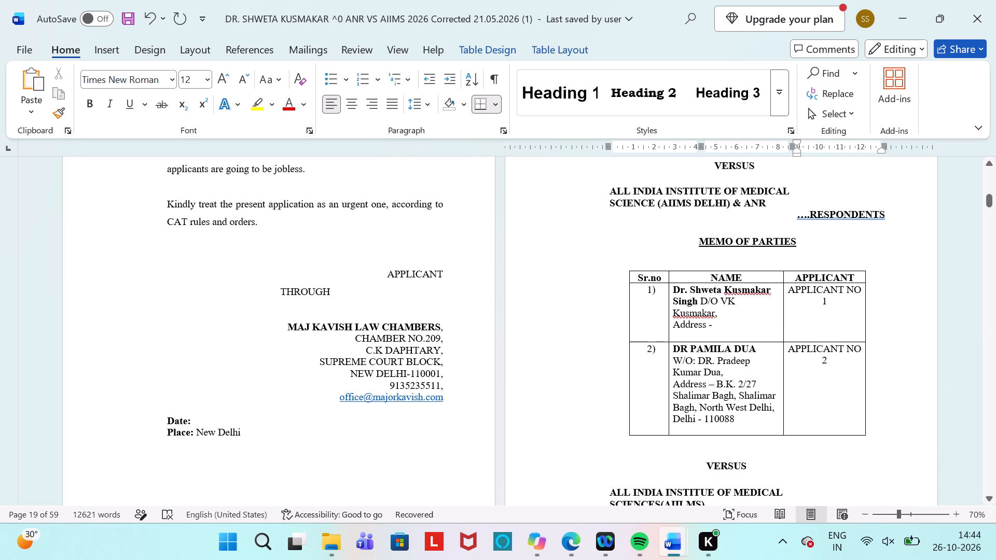
click(698, 300)
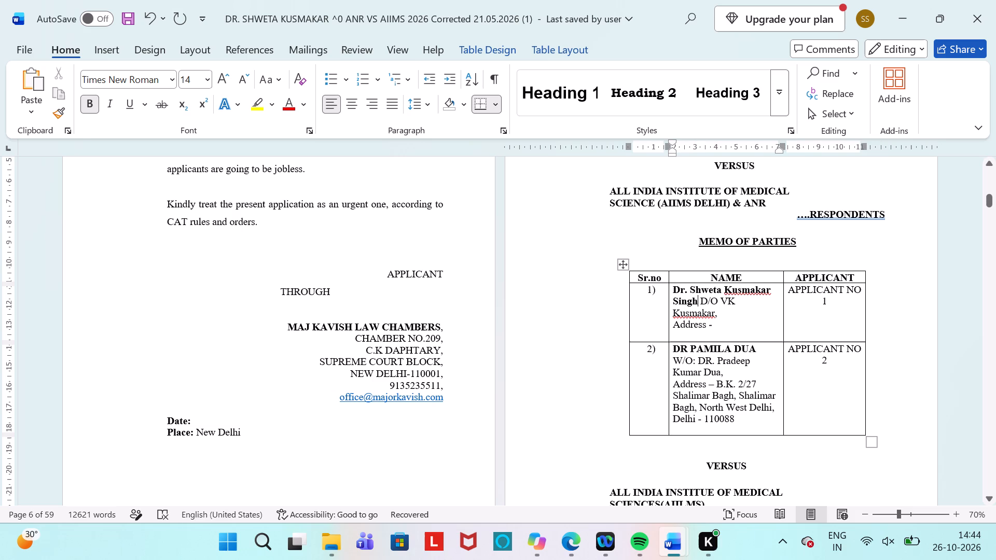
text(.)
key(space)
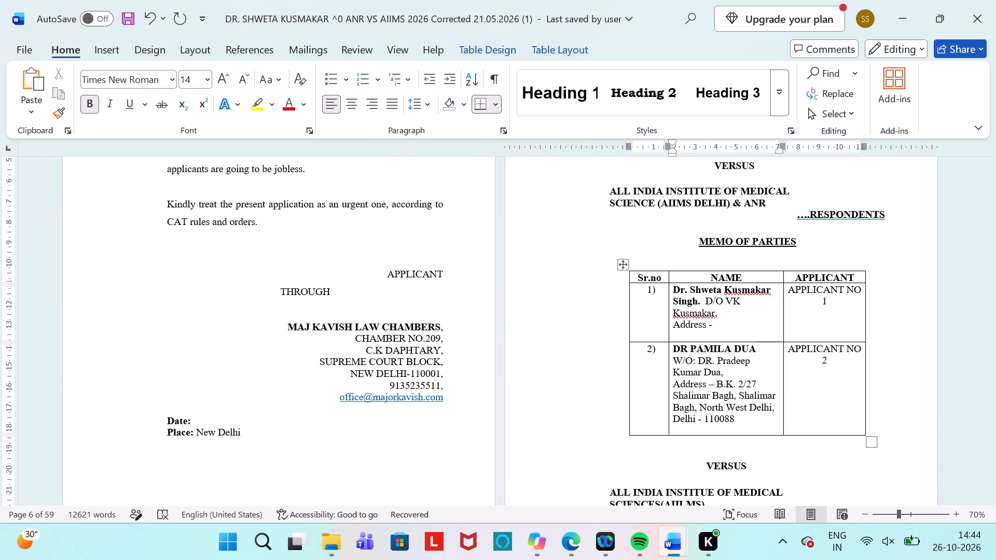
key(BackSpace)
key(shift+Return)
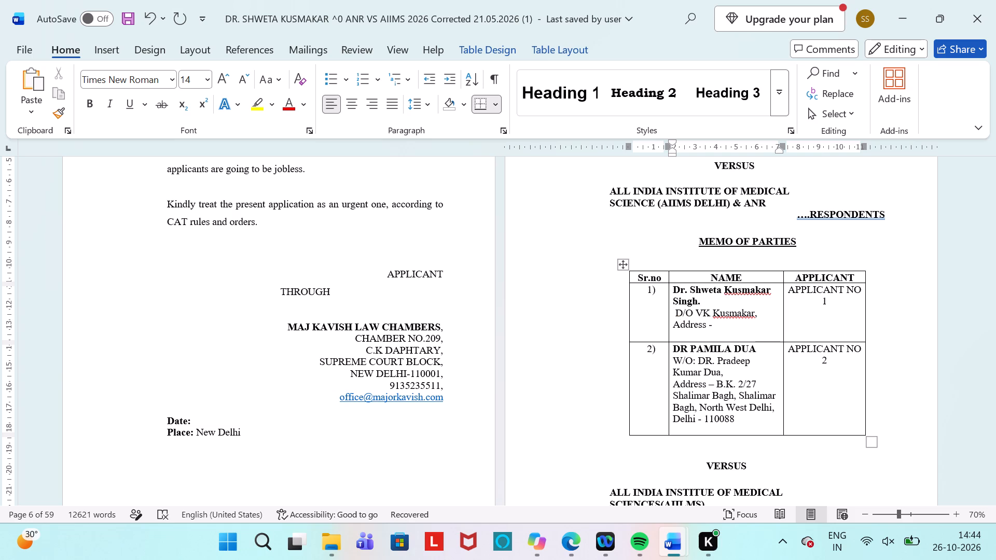
click(674, 313)
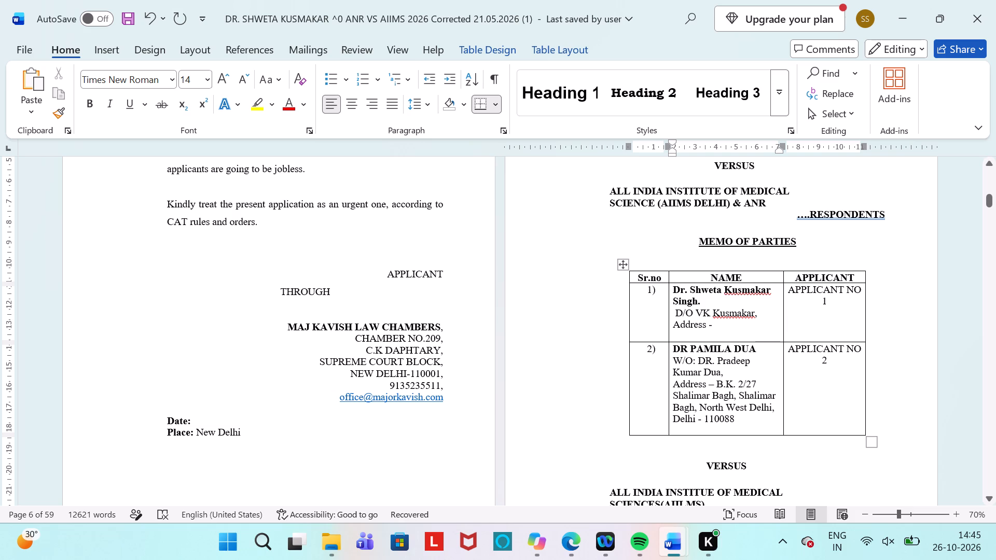
key(BackSpace)
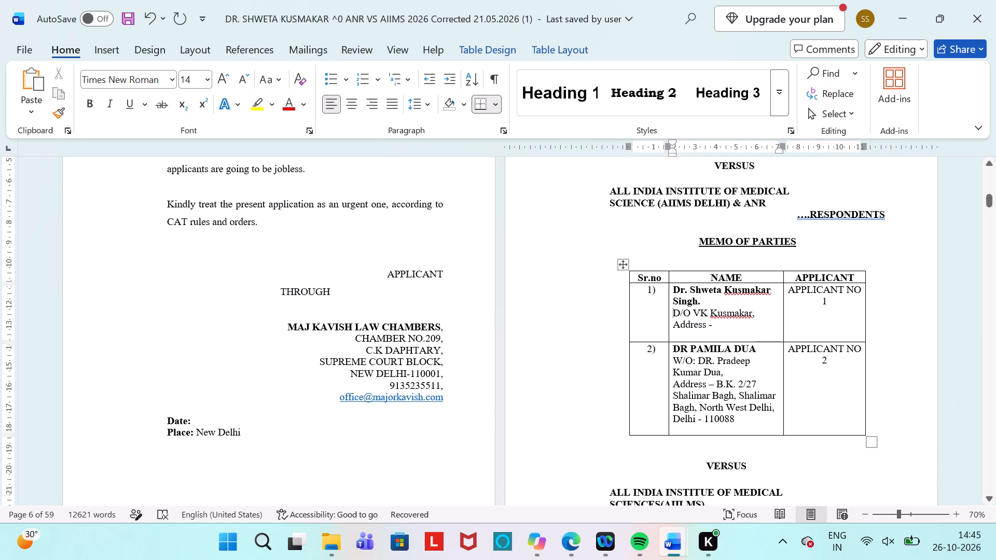
Fill in Applicant No. 1's address in the Memo of Parties table, beginning with "House no-" and the hyphenated house number with a capital letter.
click(717, 324)
click(727, 311)
ctrl+scroll(727, 311, up, 1)
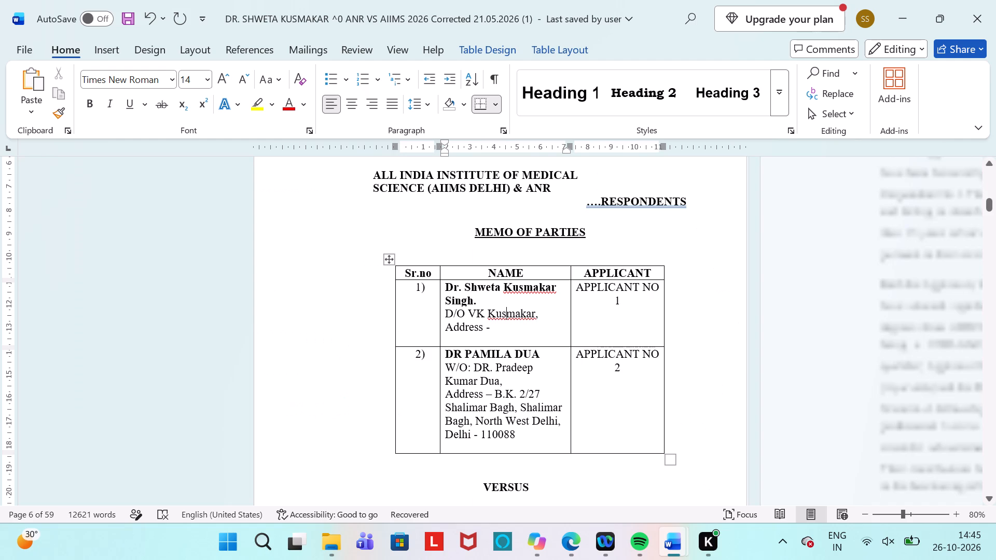
click(488, 330)
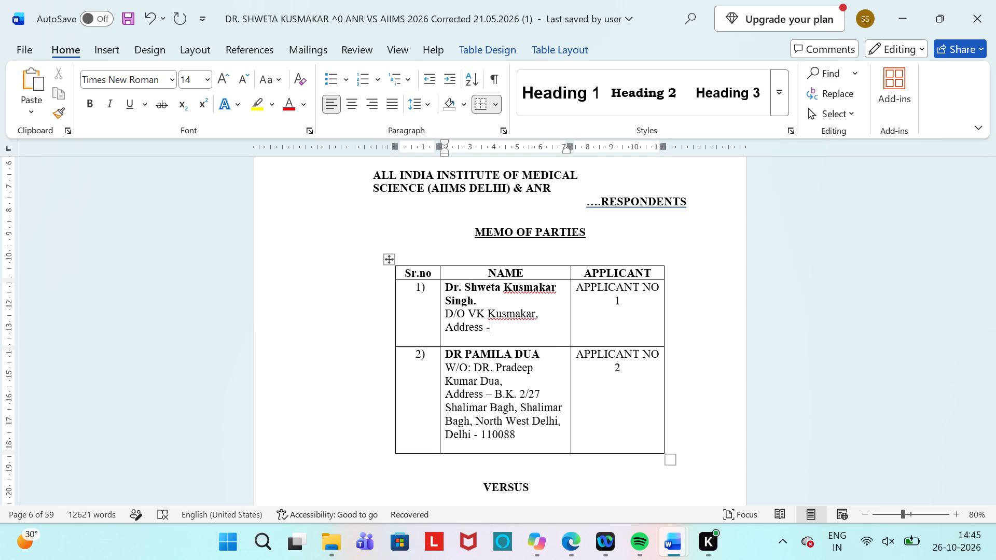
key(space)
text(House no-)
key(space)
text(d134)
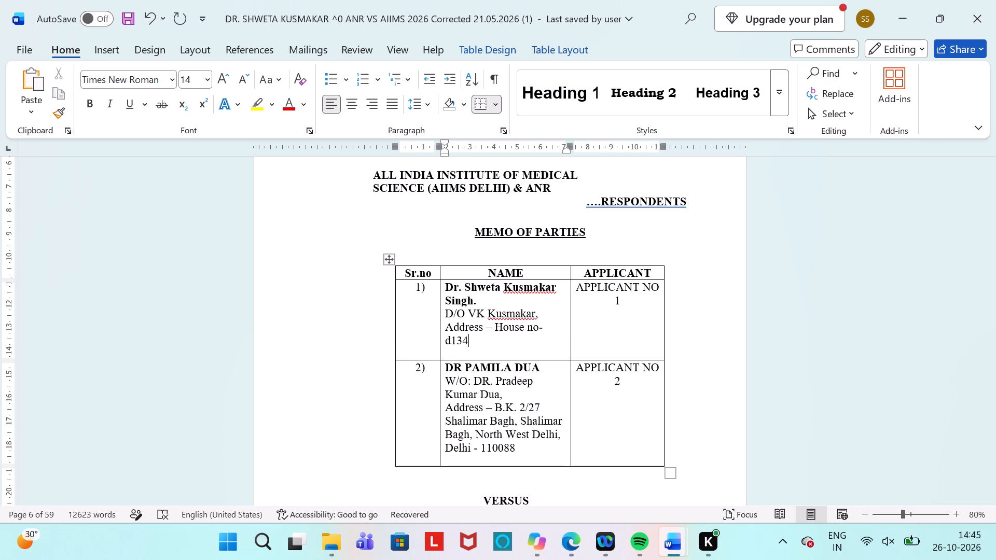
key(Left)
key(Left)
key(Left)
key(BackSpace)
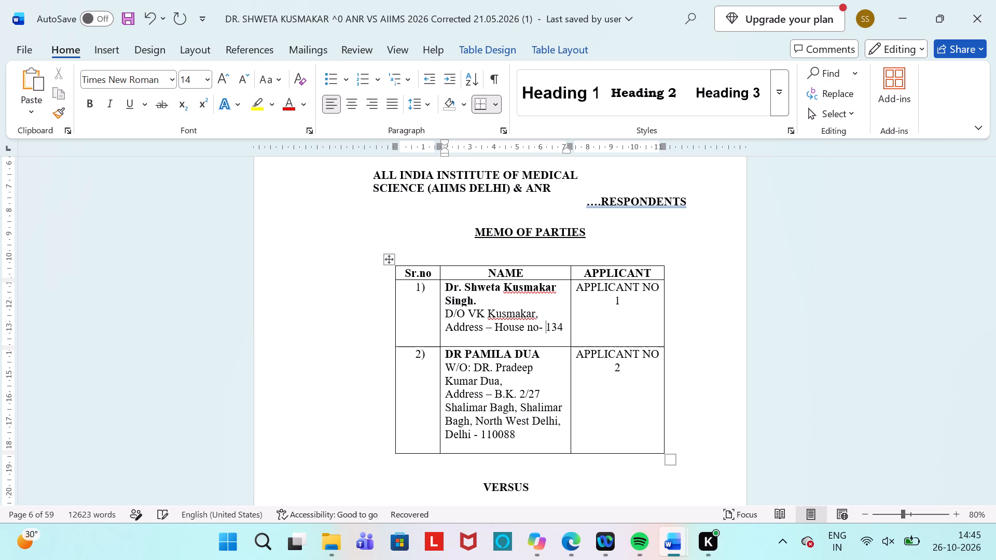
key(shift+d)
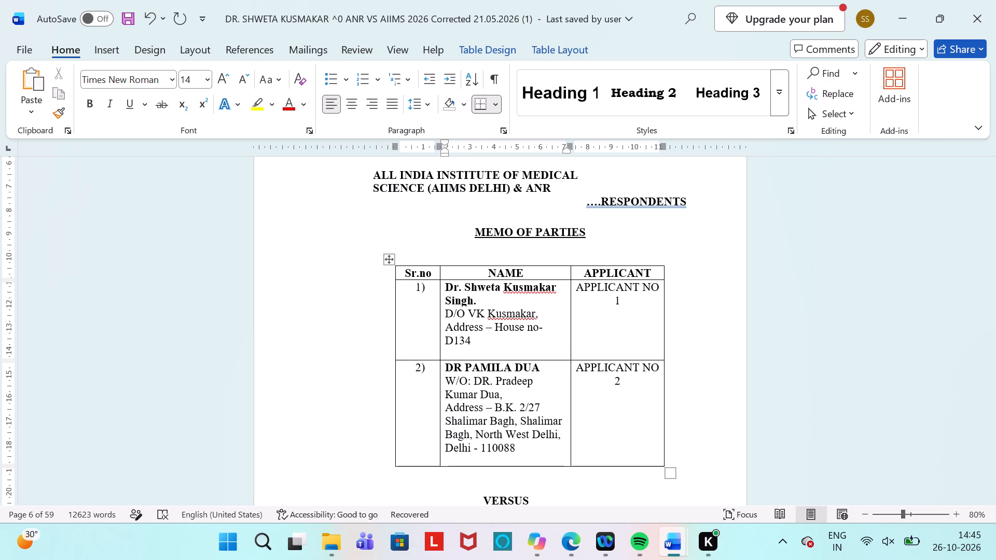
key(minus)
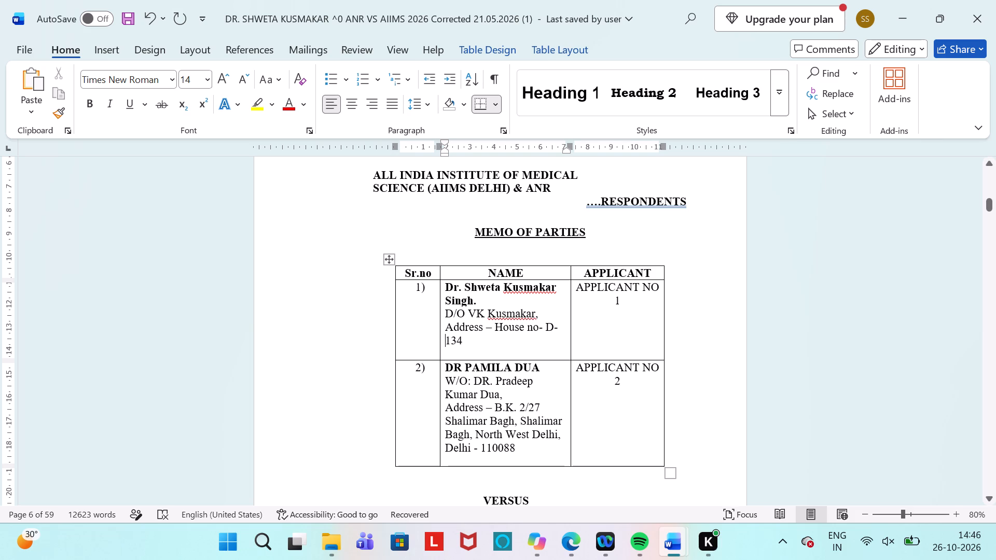
Replace the dash after "Address" in Applicant No. 1's entry with a colon.
click(493, 328)
key(BackSpace)
key(BackSpace)
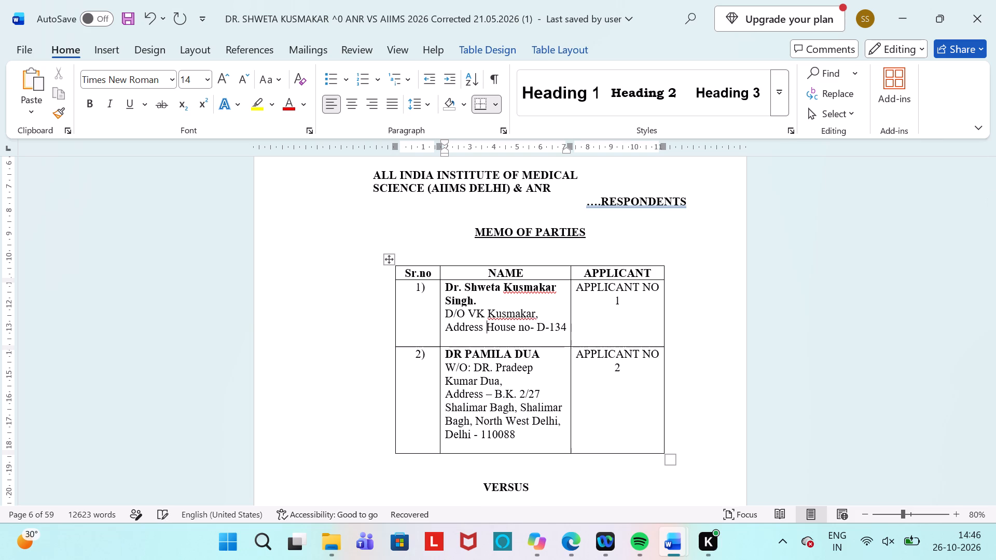
key(BackSpace)
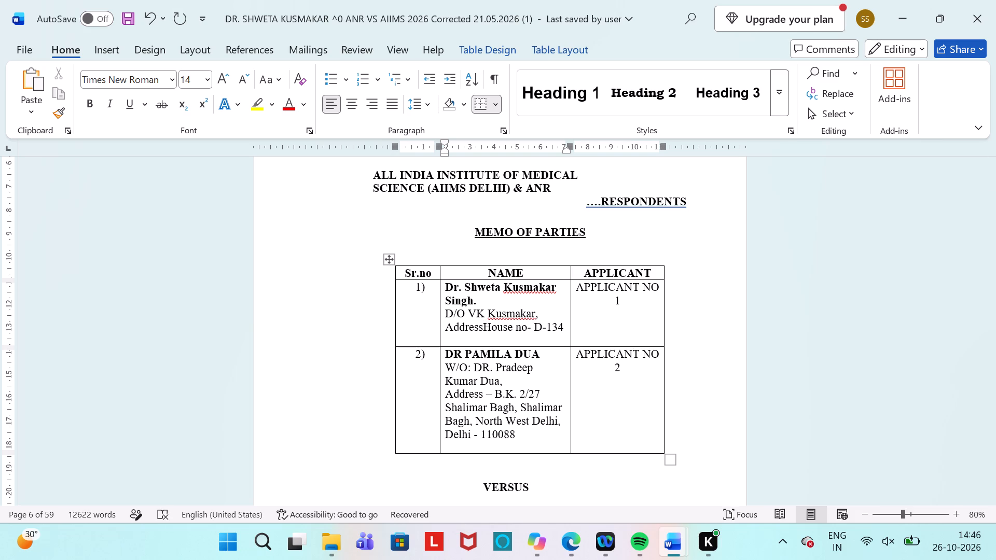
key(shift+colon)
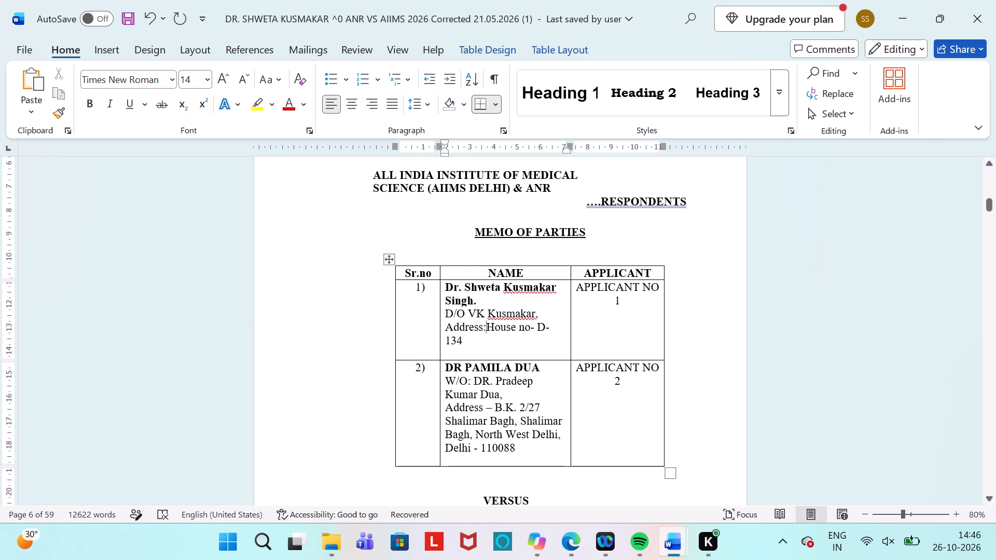
Shorten "House no" to "H.no" in Applicant No. 1's address and insert a space after the colon.
click(517, 328)
key(BackSpace)
key(BackSpace)
key(BackSpace)
key(BackSpace)
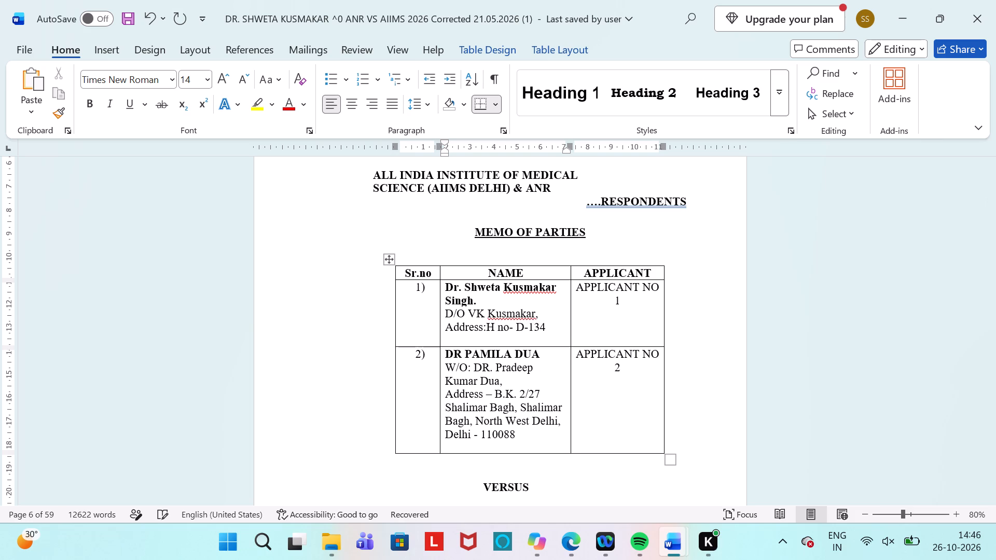
key(Right)
key(BackSpace)
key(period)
key(Left)
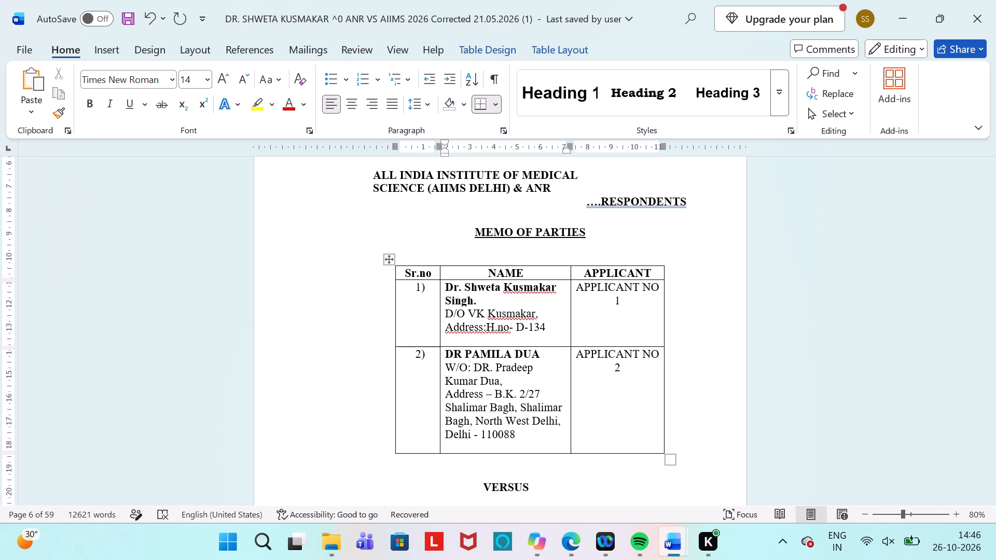
key(Left)
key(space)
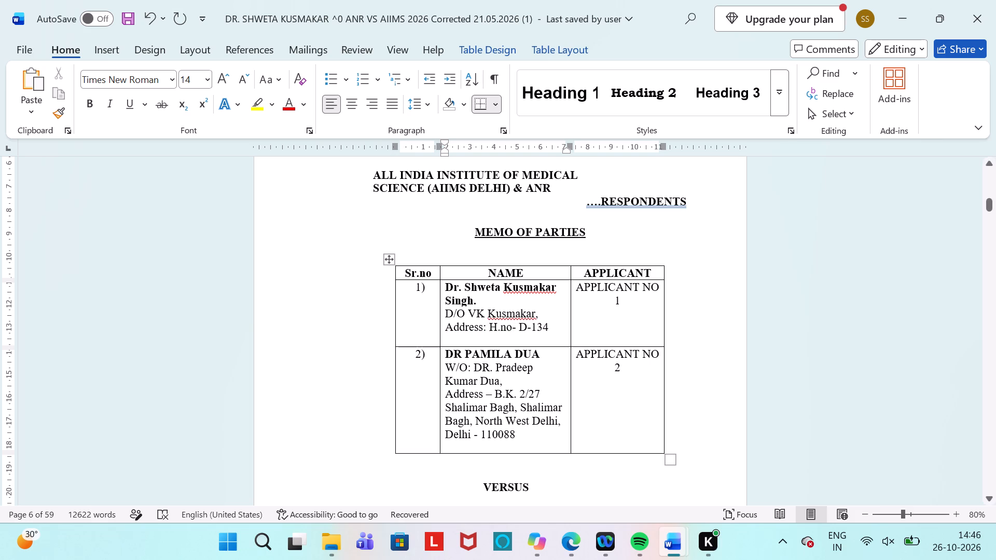
Complete Applicant No. 1's address after the house number with the apartment complex, sector and city, separated by commas.
click(548, 330)
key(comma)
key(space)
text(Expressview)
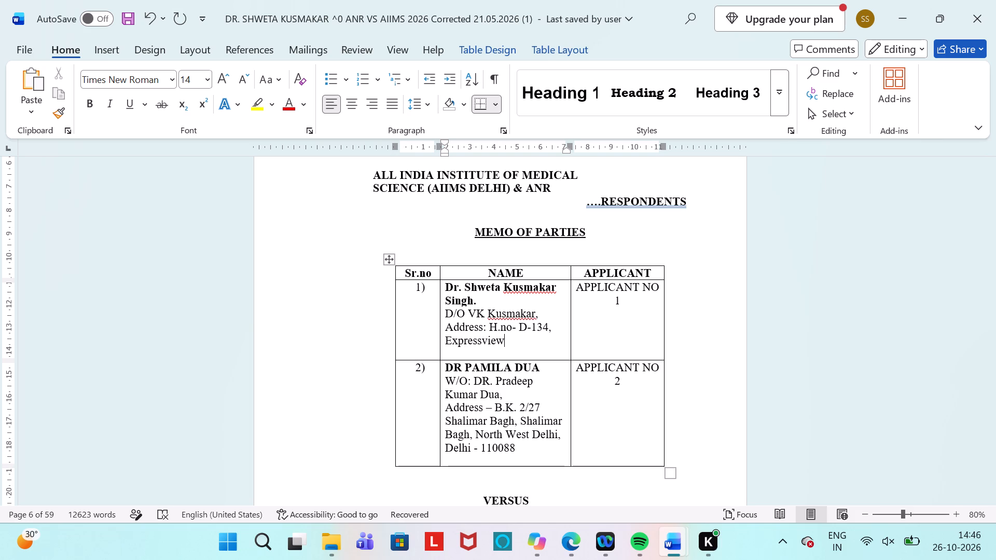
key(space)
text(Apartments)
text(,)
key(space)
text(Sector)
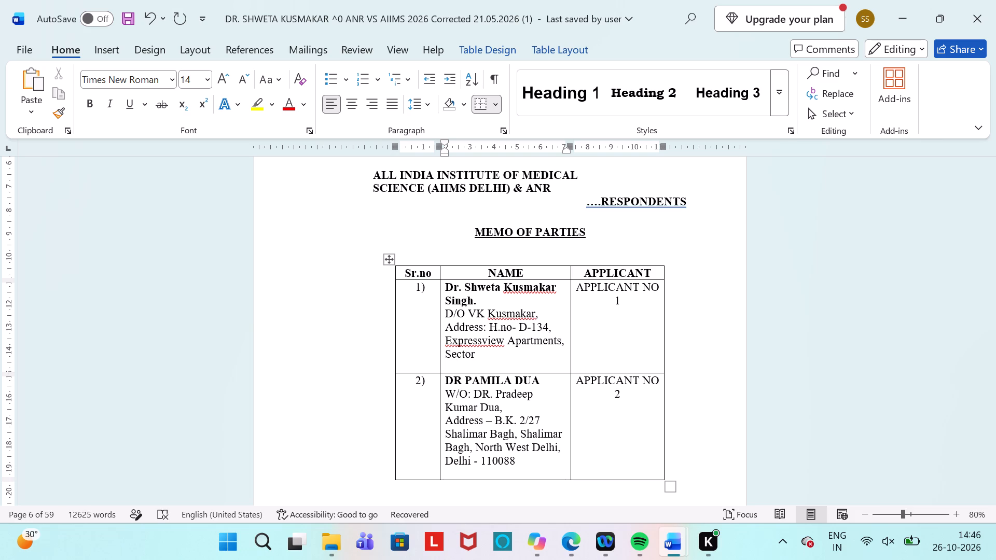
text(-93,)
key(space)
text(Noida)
Review the rest of the Memo of Parties on pages 6–7, including both respondents' details and the counsel block.
scroll(548, 330, down, 1)
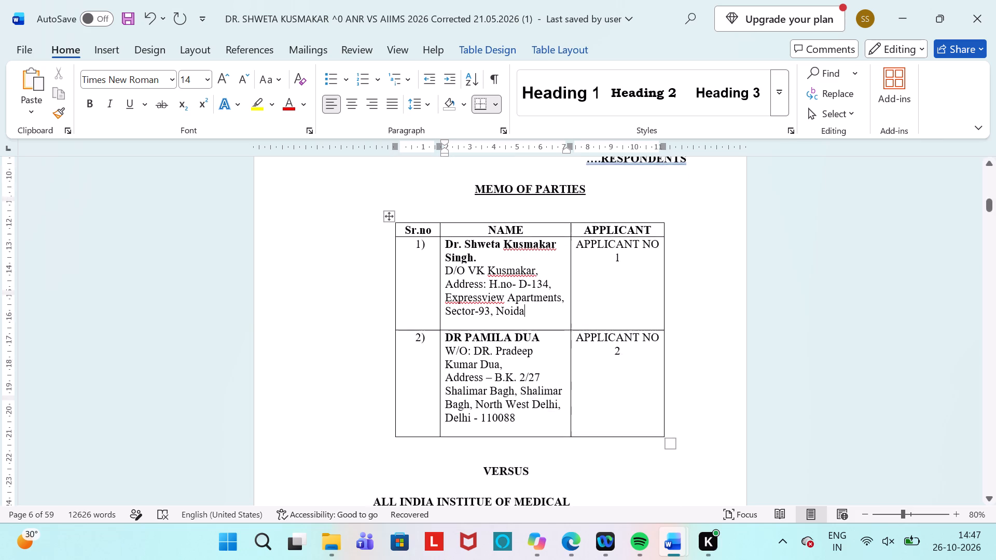
scroll(548, 330, down, 2)
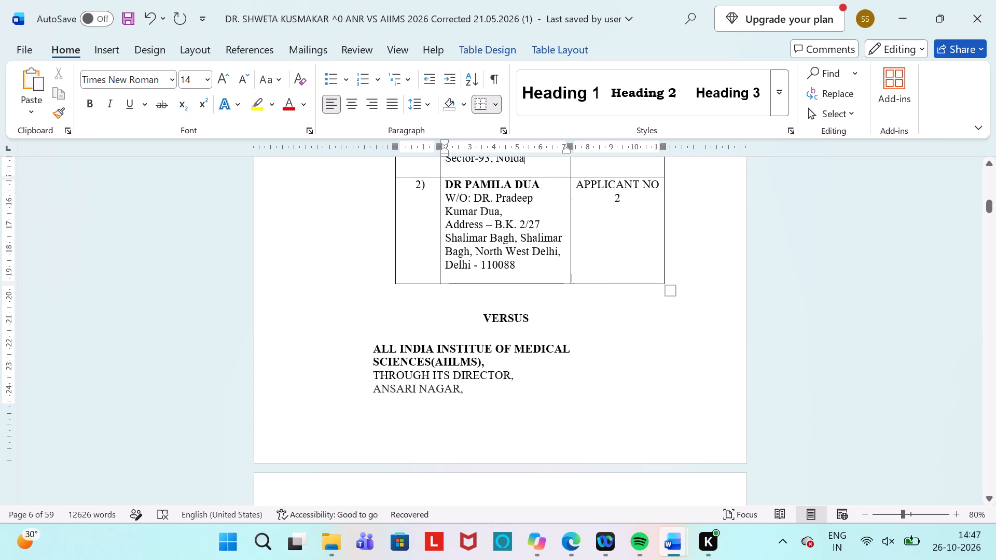
scroll(548, 330, down, 1)
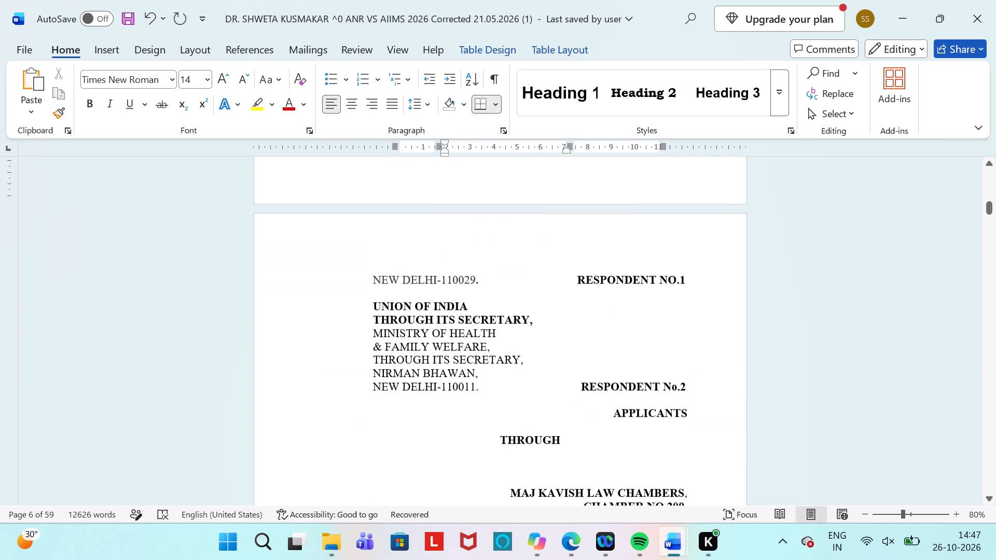
scroll(548, 330, up, 1)
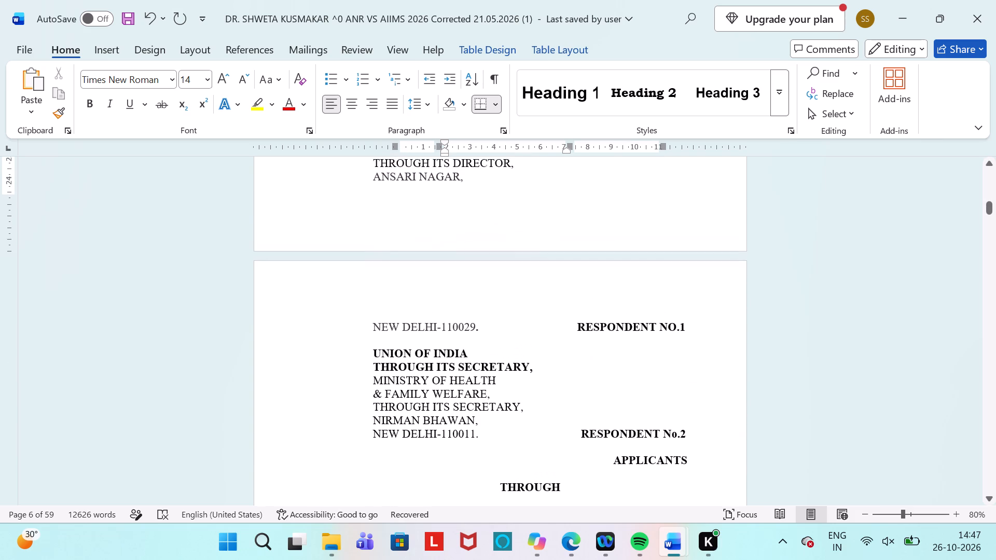
scroll(548, 330, up, 2)
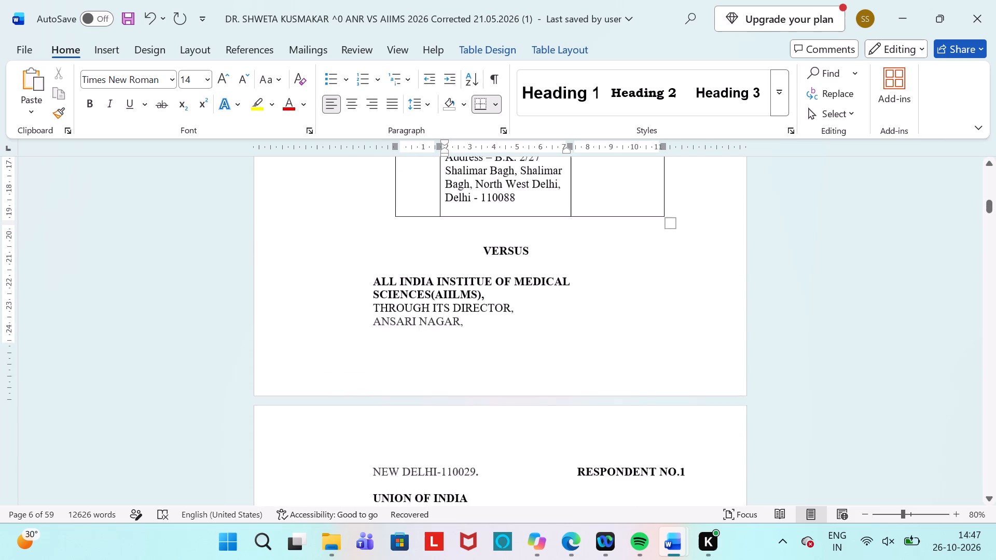
scroll(548, 330, up, 1)
scroll(548, 330, down, 1)
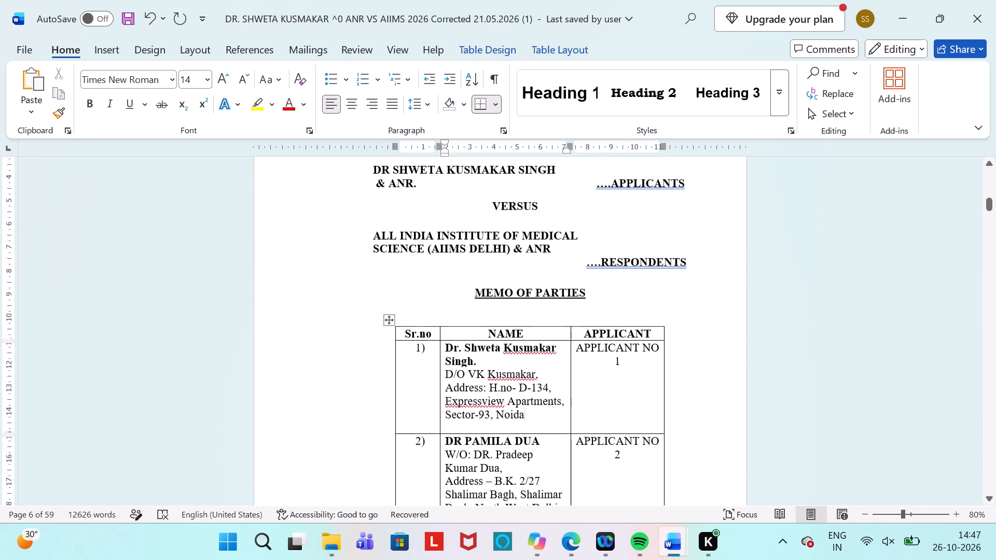
scroll(548, 330, down, 2)
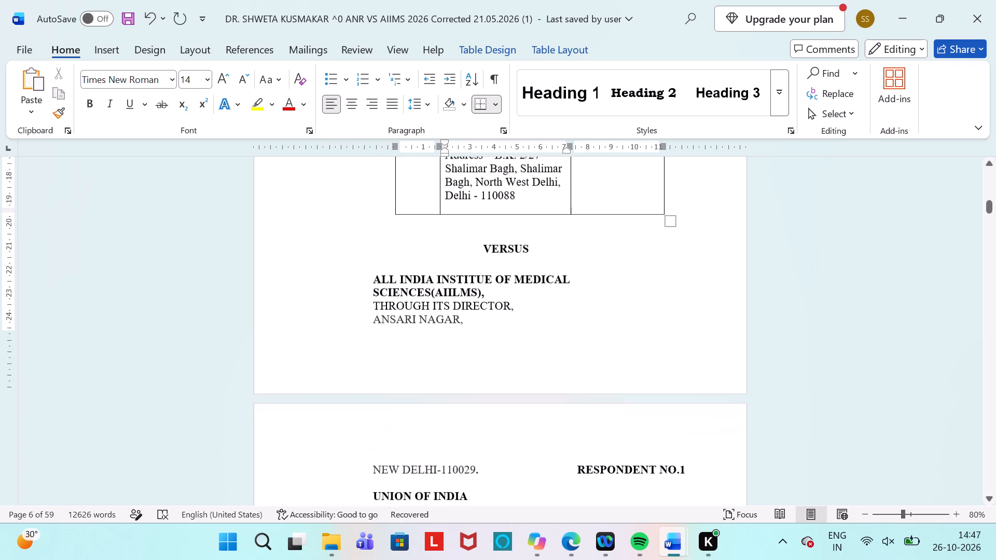
scroll(548, 330, down, 1)
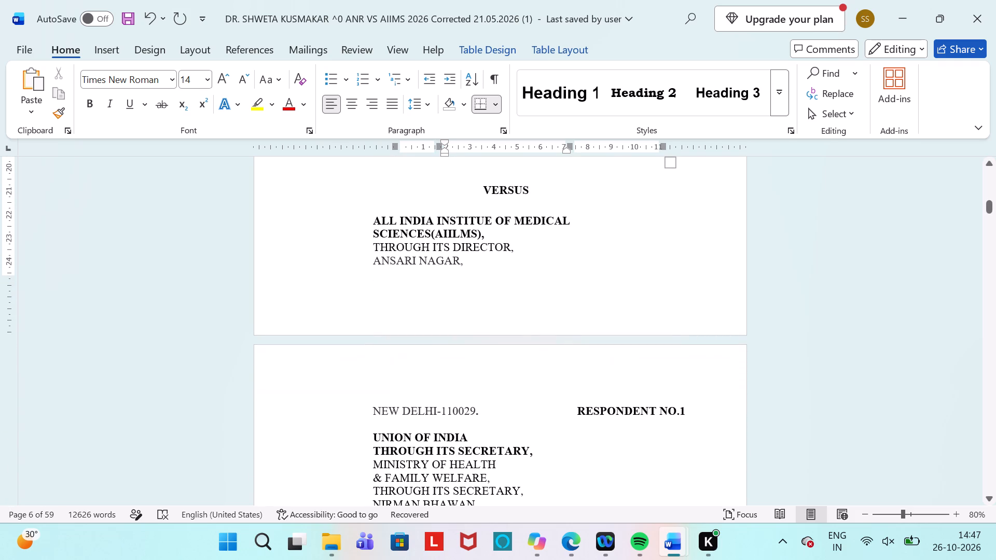
scroll(548, 330, down, 1)
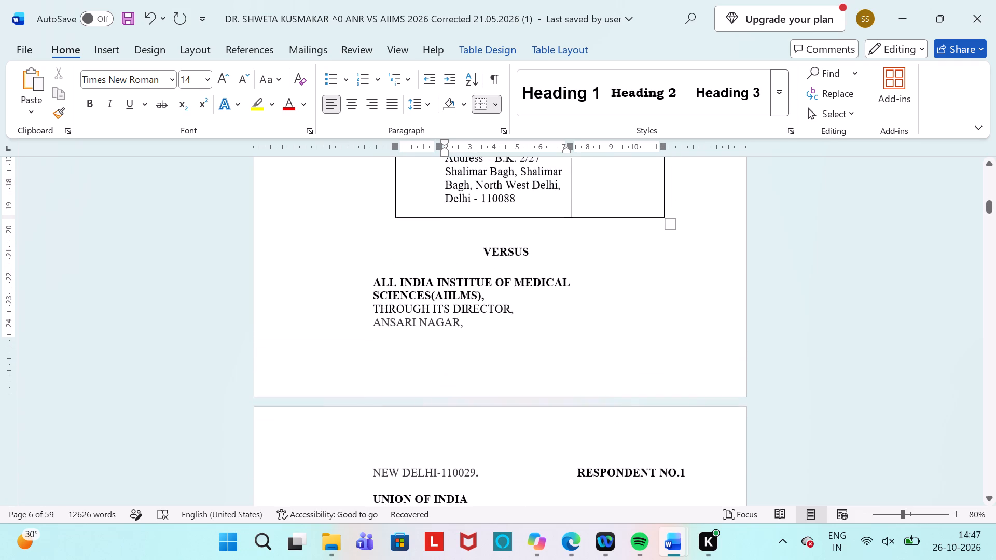
scroll(548, 330, down, 1)
scroll(548, 330, up, 2)
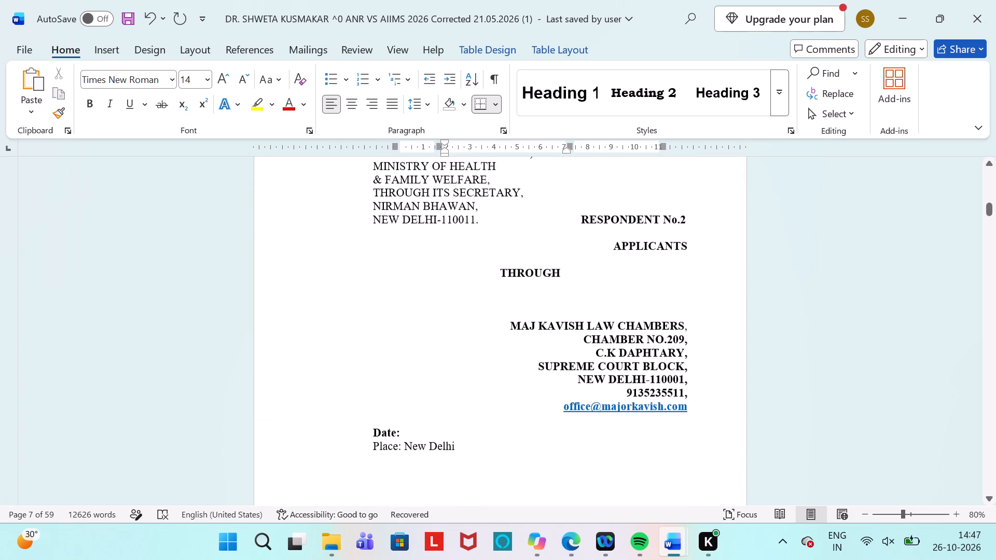
scroll(548, 330, up, 1)
scroll(548, 330, down, 2)
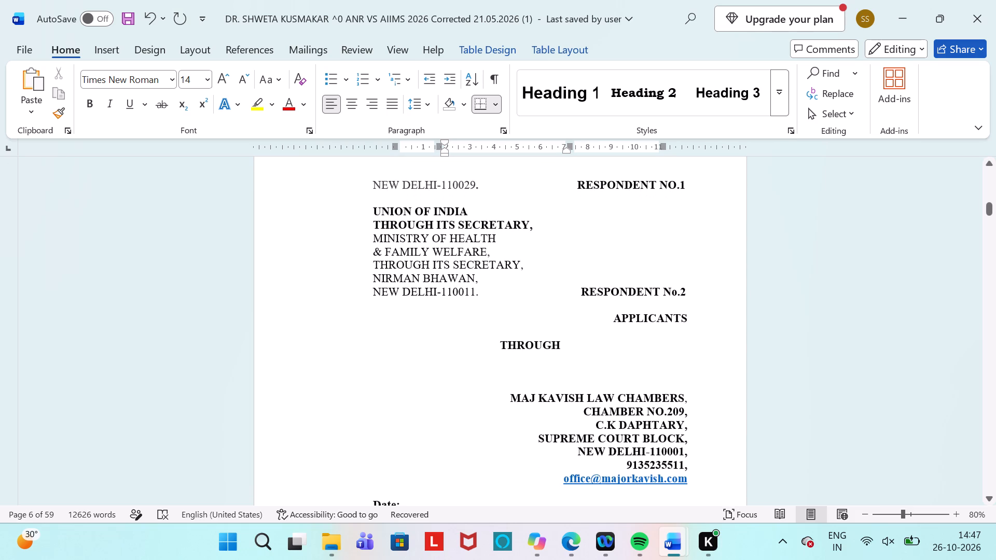
scroll(548, 330, down, 3)
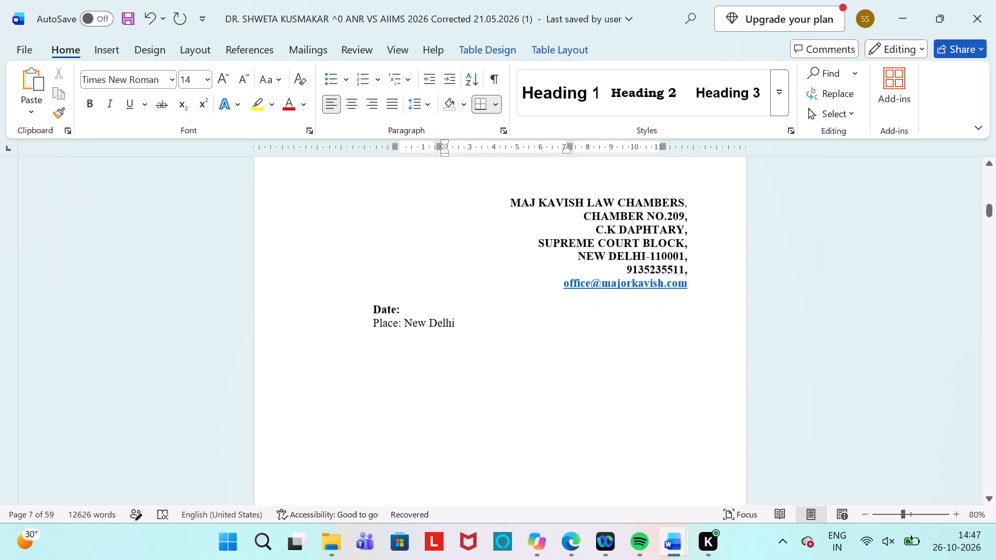
Examine the miscellaneous application for joint filing through to Applicant No. 1's verification for details that need correcting.
scroll(548, 330, down, 5)
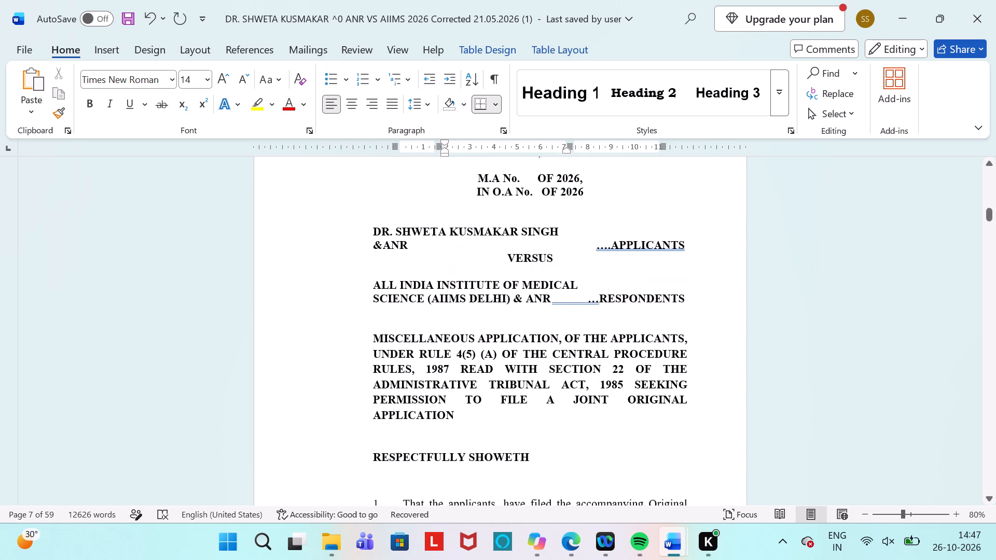
scroll(548, 330, down, 4)
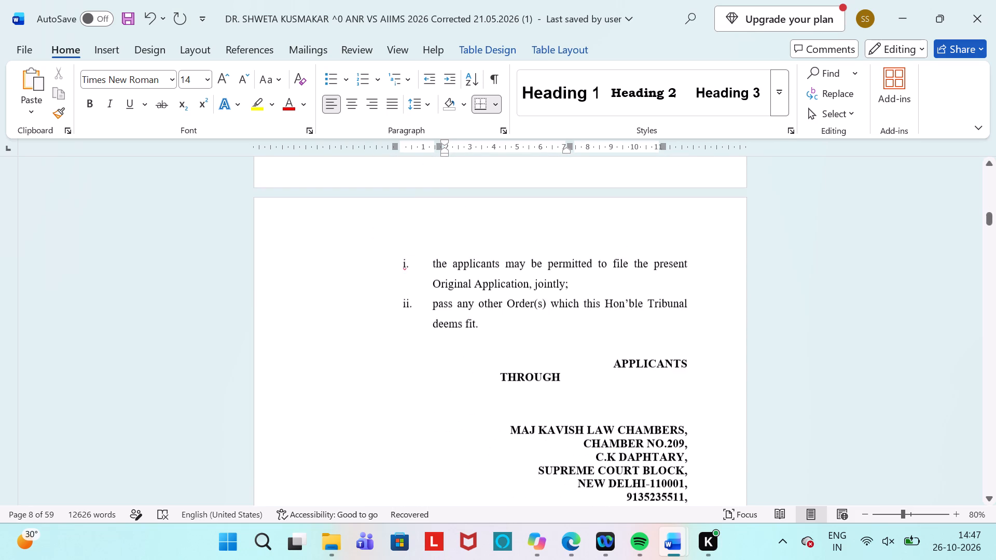
scroll(548, 330, down, 3)
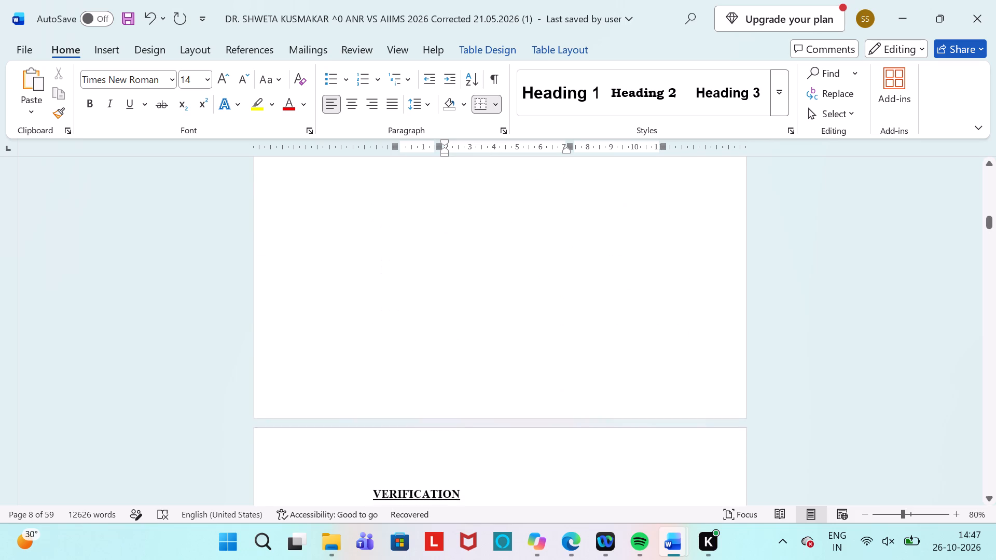
scroll(548, 330, down, 2)
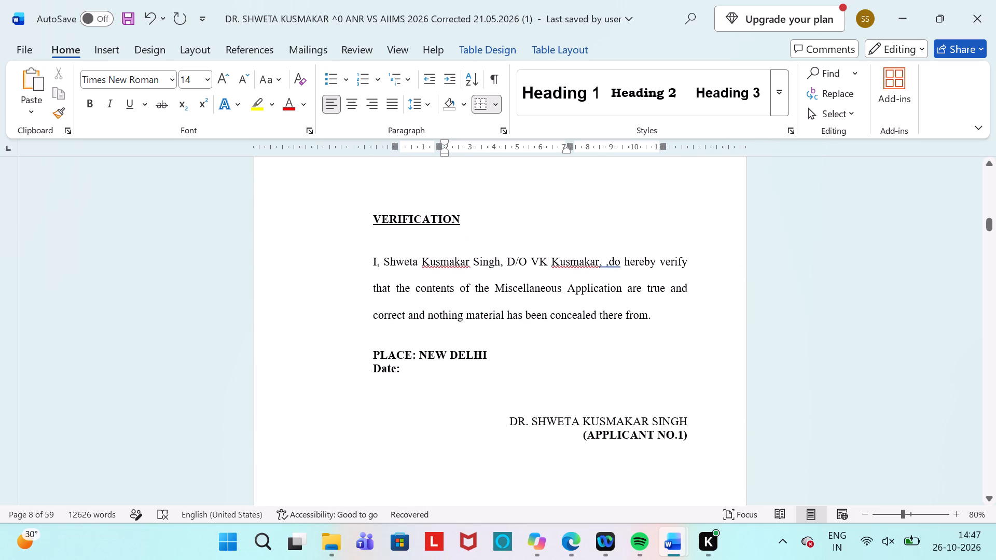
Copy Applicant No. 1's full address, from the house number to the city, from the Memo of Parties table on page 6.
scroll(603, 262, up, 6)
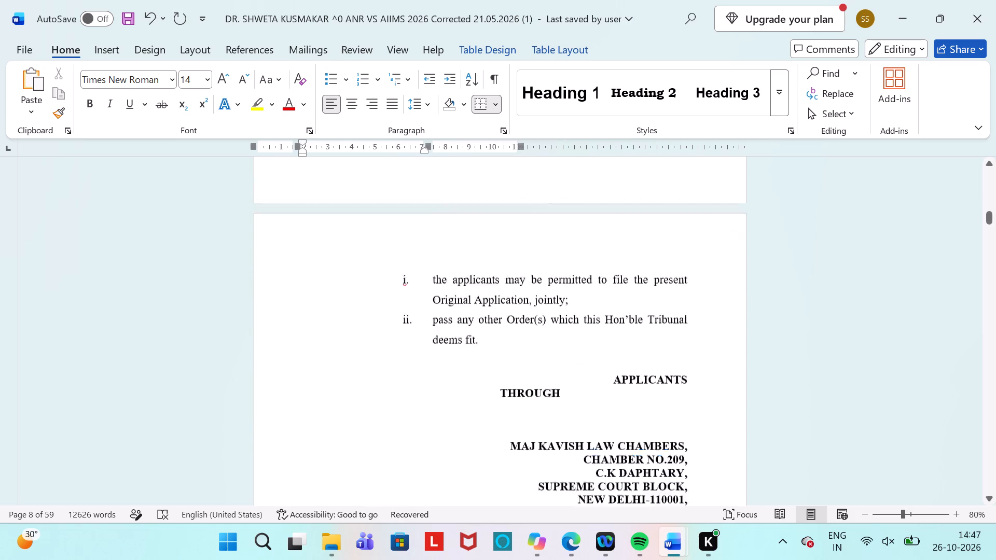
scroll(603, 262, up, 4)
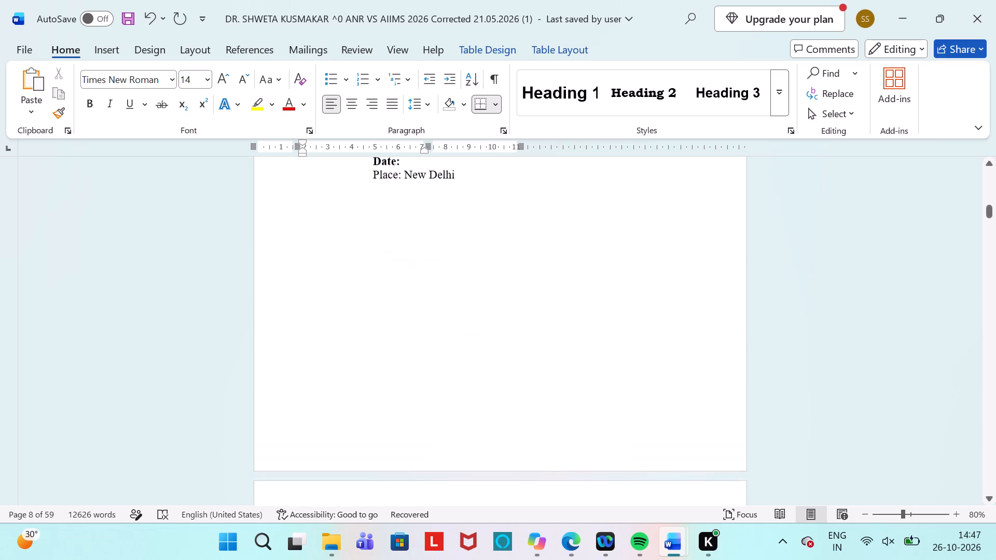
scroll(603, 262, up, 5)
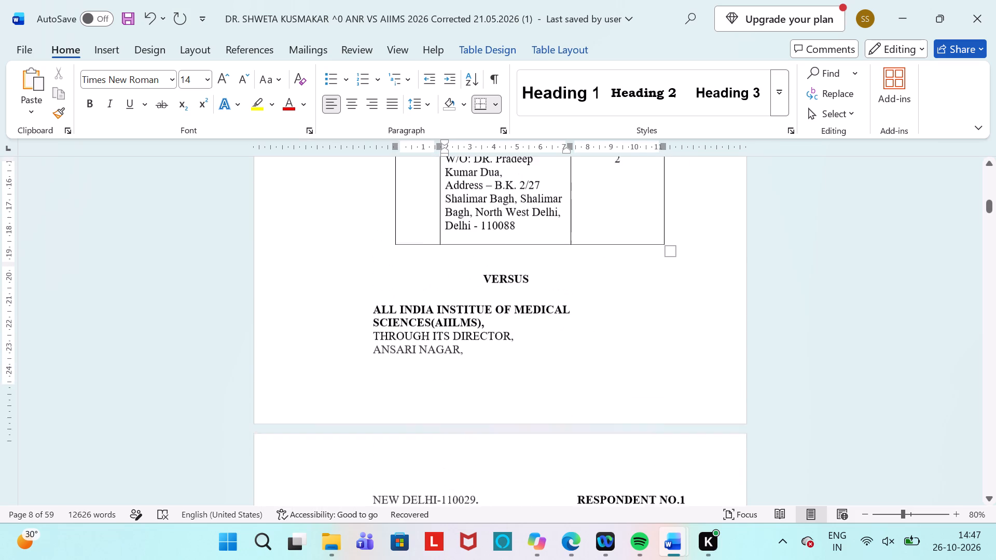
scroll(603, 262, up, 3)
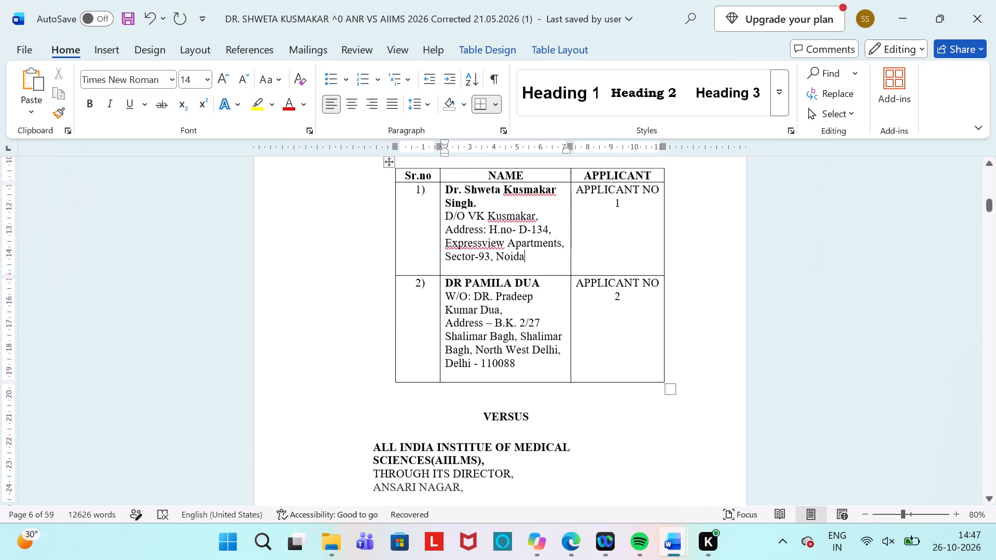
drag(488, 229, 522, 252)
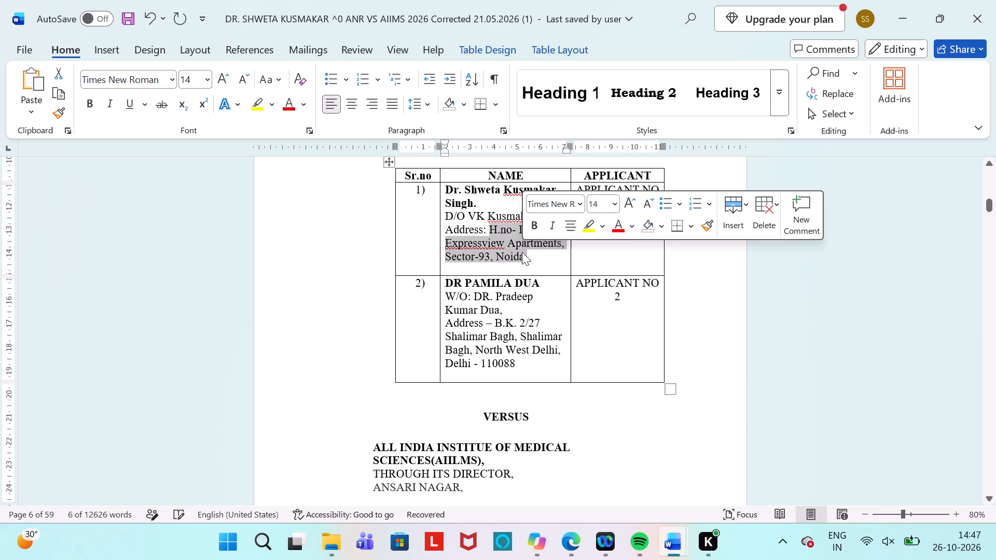
key(ctrl+c)
key(ctrl+c)
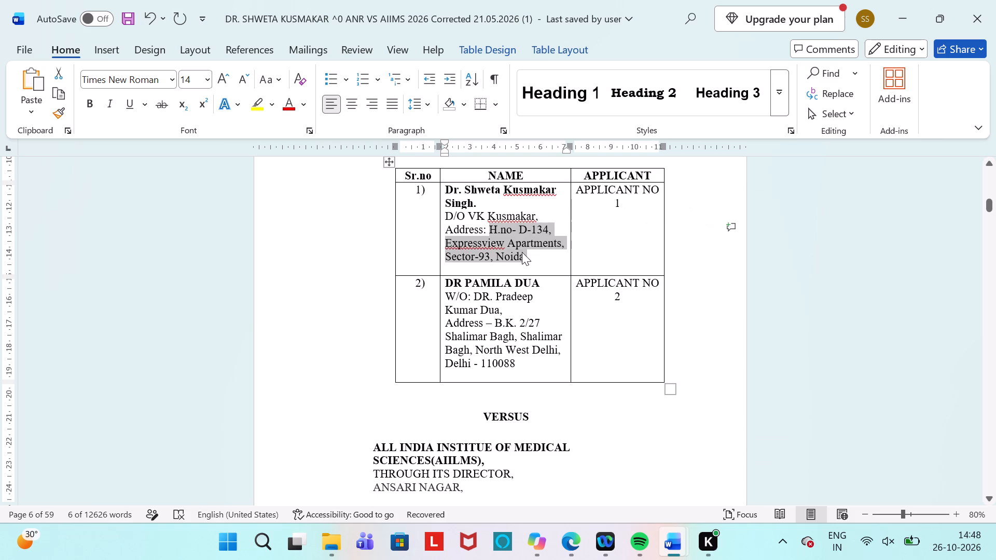
click(522, 252)
Insert the copied address after the father's name in Applicant No. 1's verification on page 10.
scroll(522, 252, down, 5)
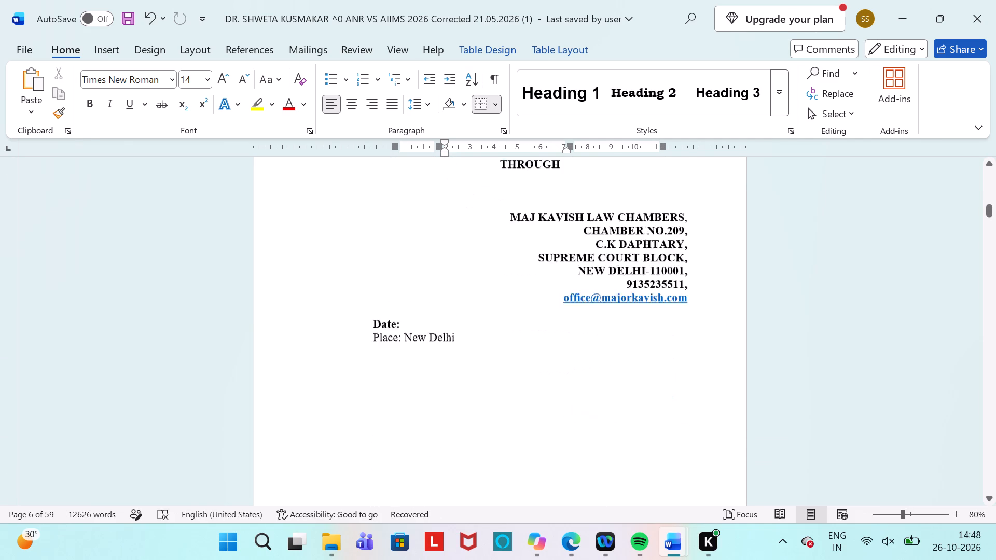
scroll(522, 252, down, 7)
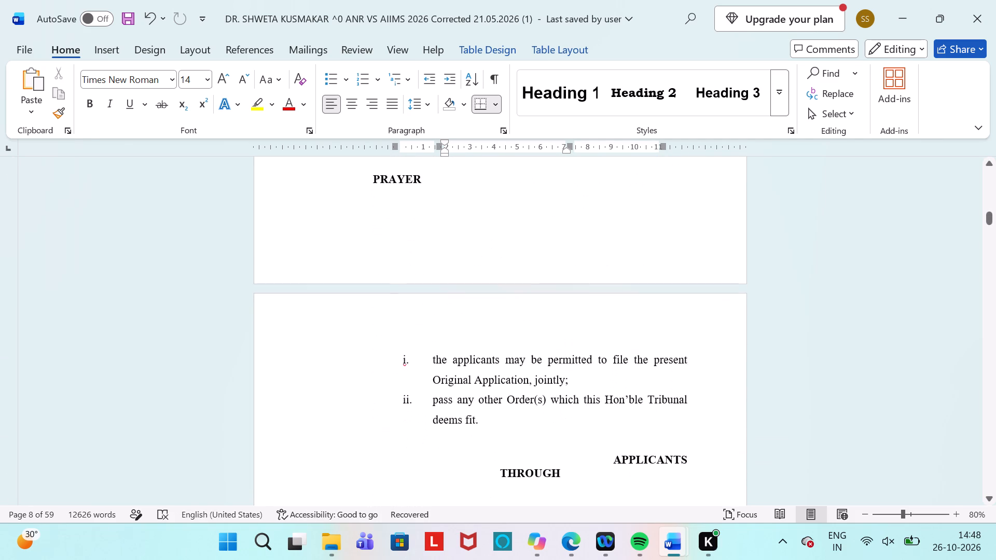
scroll(522, 252, down, 5)
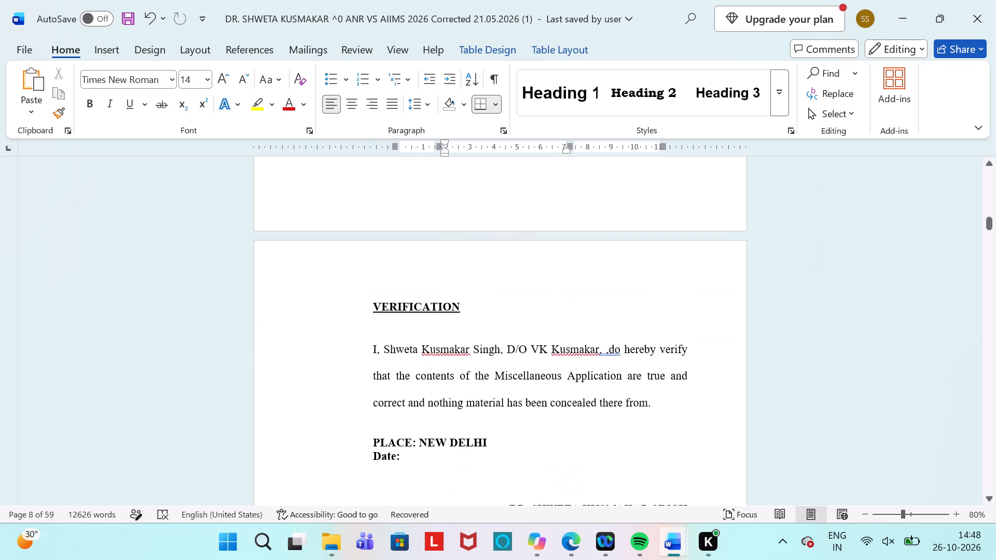
click(602, 352)
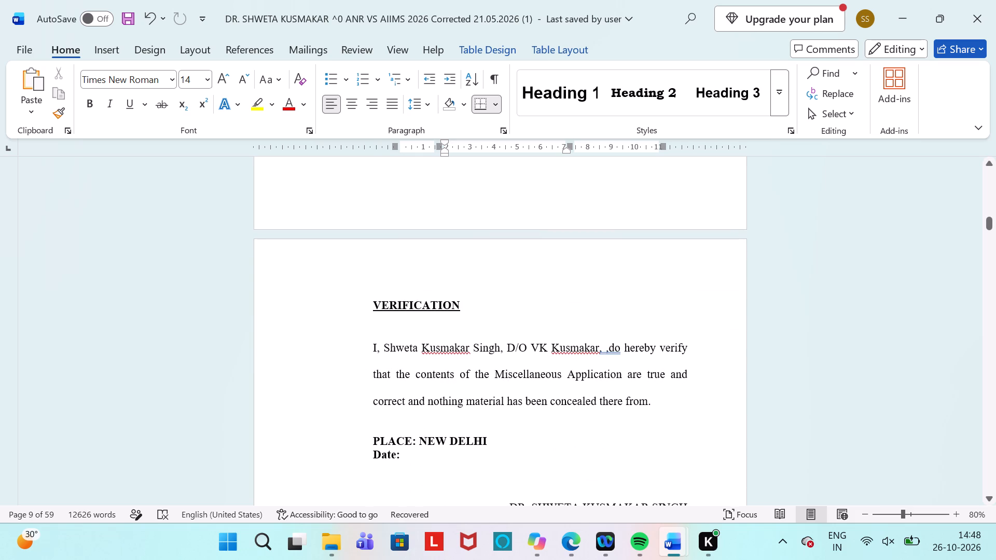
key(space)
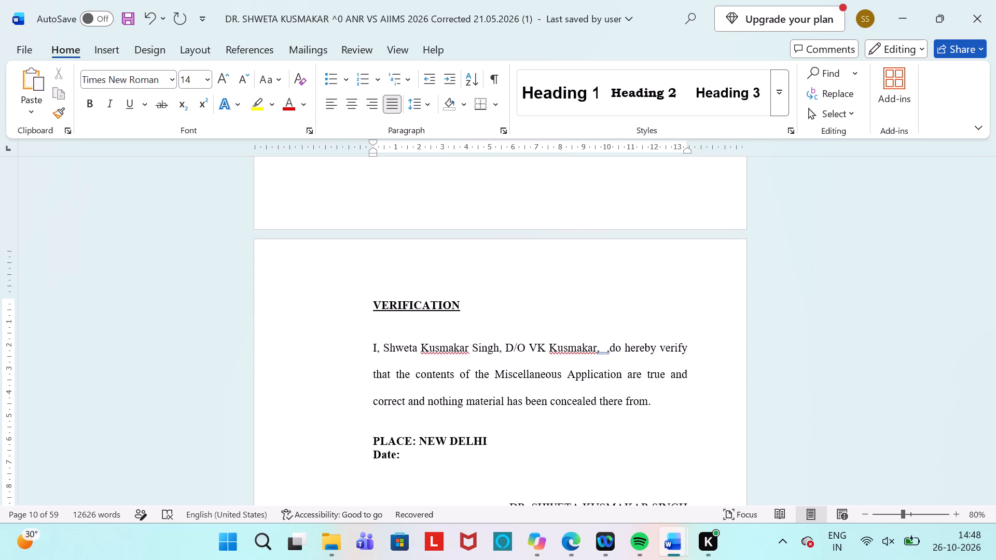
key(ctrl+v)
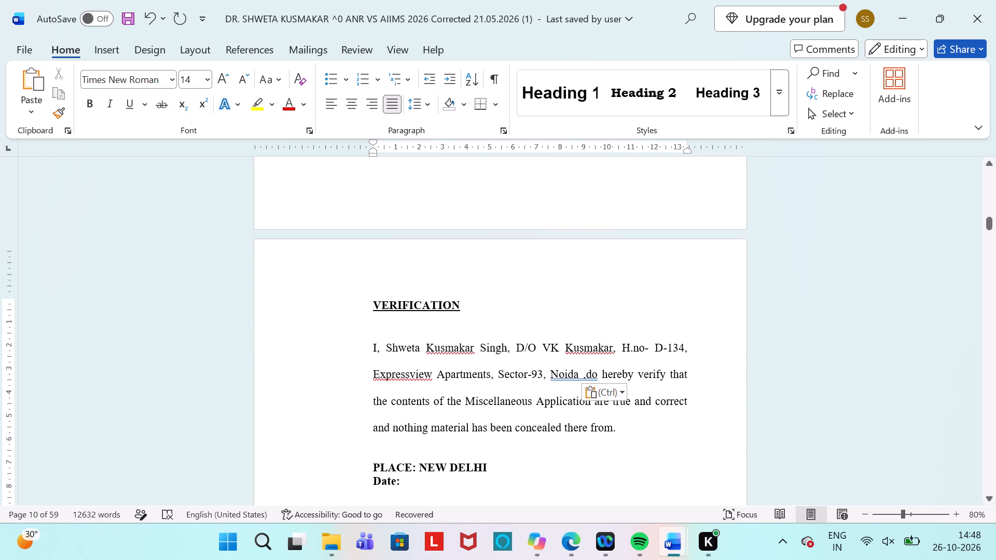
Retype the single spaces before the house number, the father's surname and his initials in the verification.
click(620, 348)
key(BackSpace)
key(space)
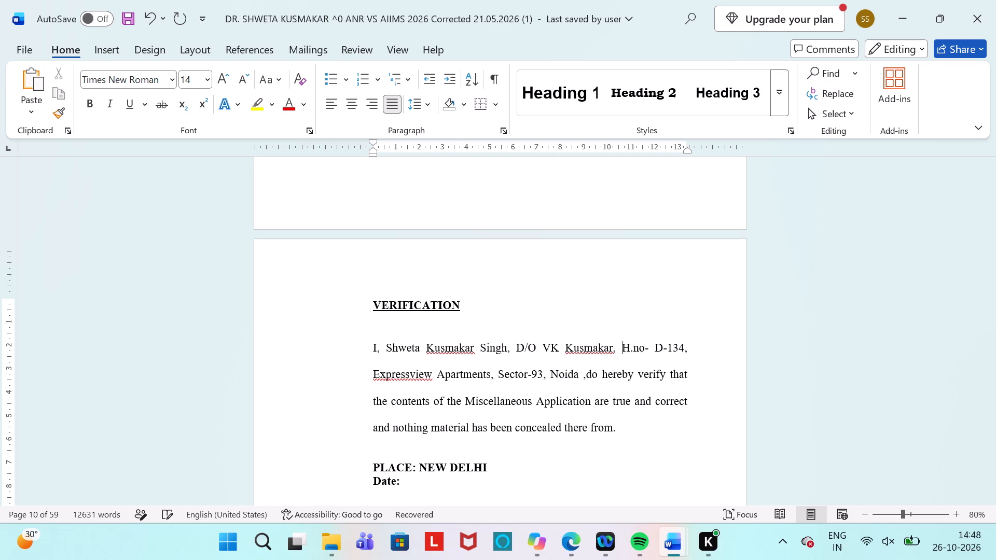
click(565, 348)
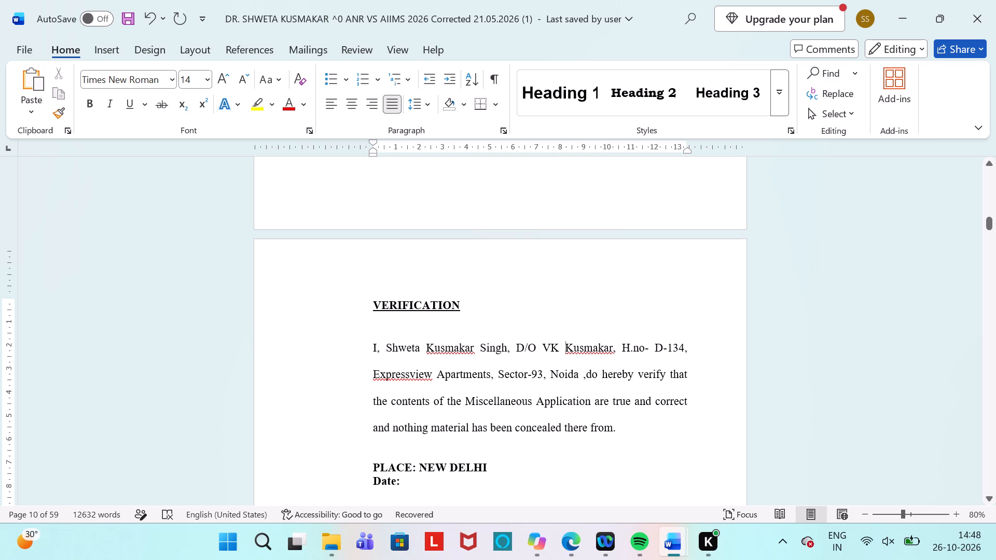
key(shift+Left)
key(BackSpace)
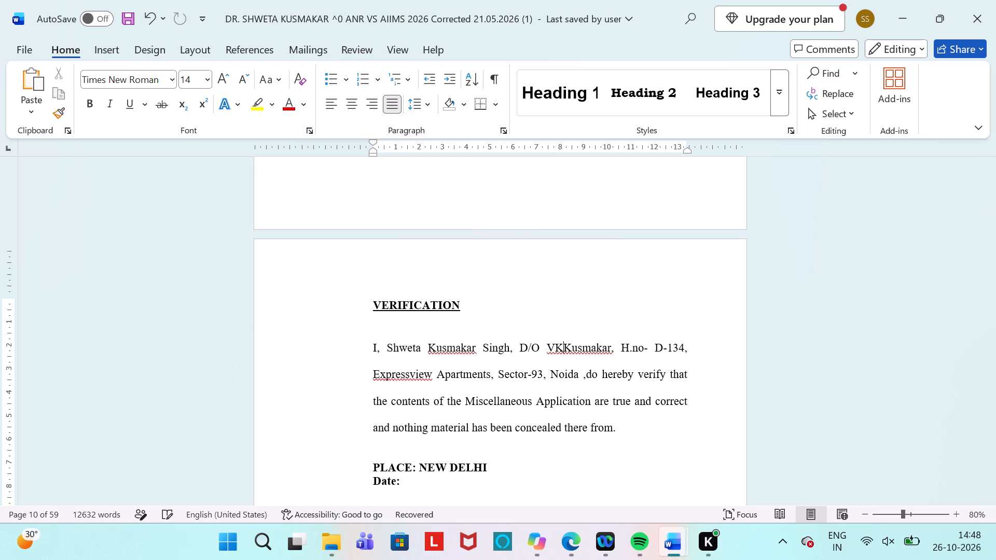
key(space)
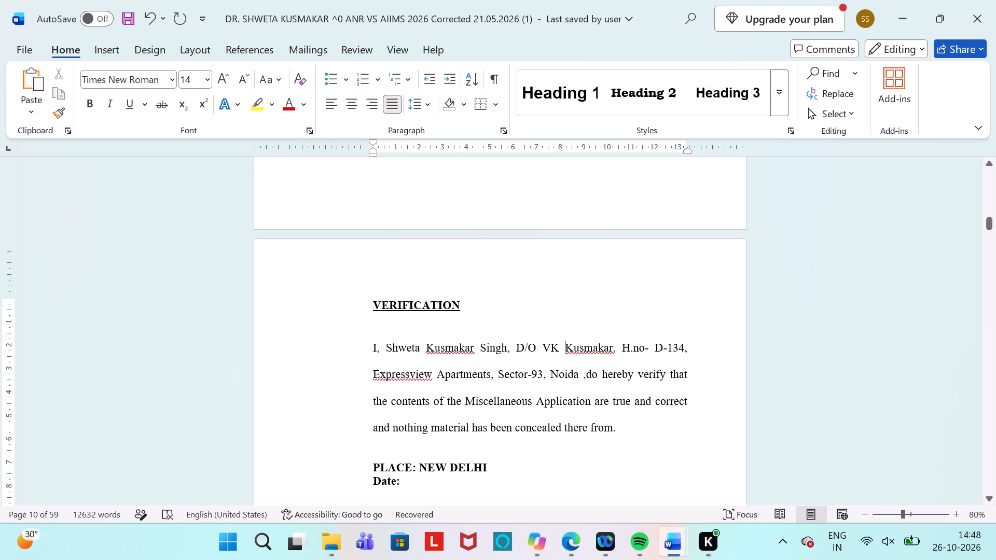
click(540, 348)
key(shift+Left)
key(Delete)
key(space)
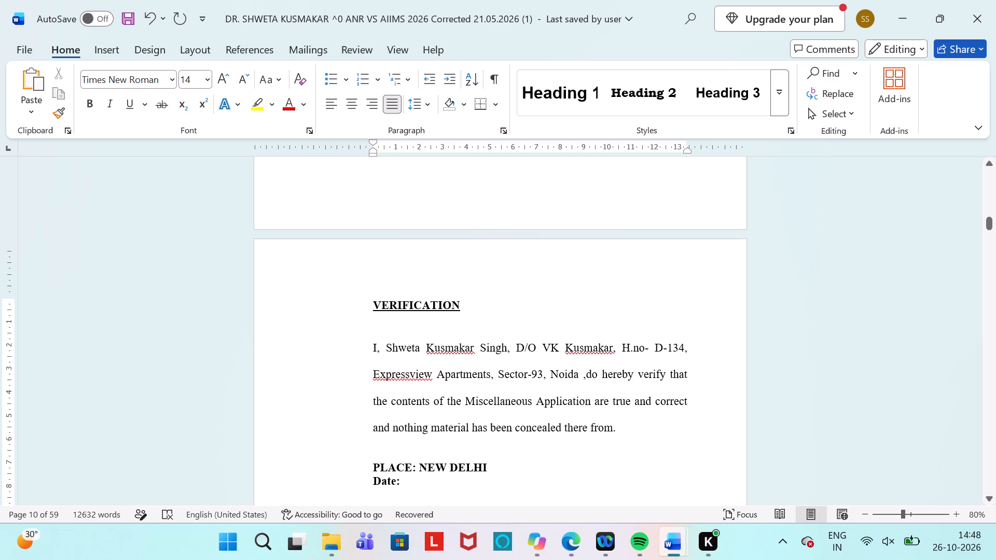
In the verification, change "H.no" to "H.No" and place the comma directly after the city, followed by a space.
click(641, 349)
key(BackSpace)
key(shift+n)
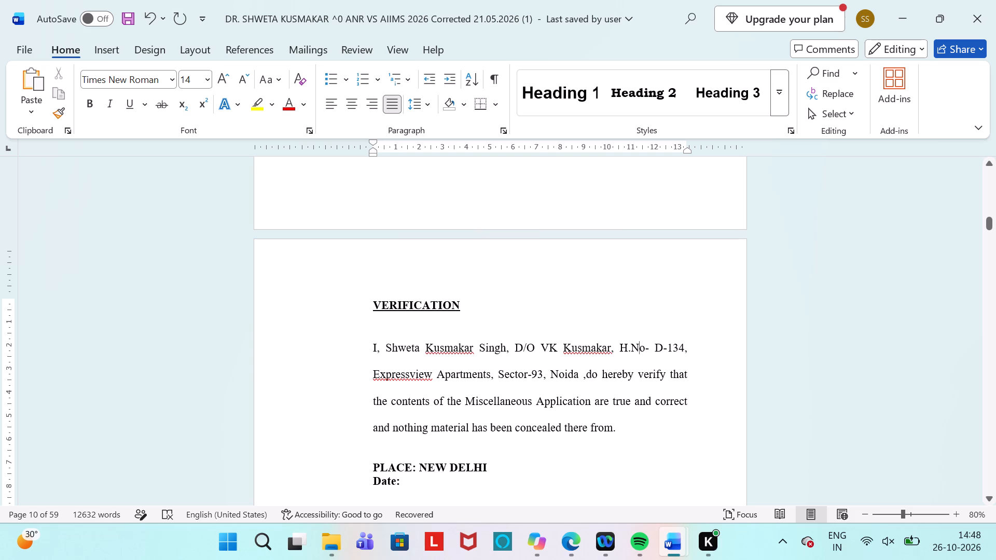
click(581, 380)
key(BackSpace)
key(Right)
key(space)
Review the page 11 synopsis paragraphs on both applicants' joining dates, posts, projects and length of service at the Institute.
scroll(615, 444, down, 4)
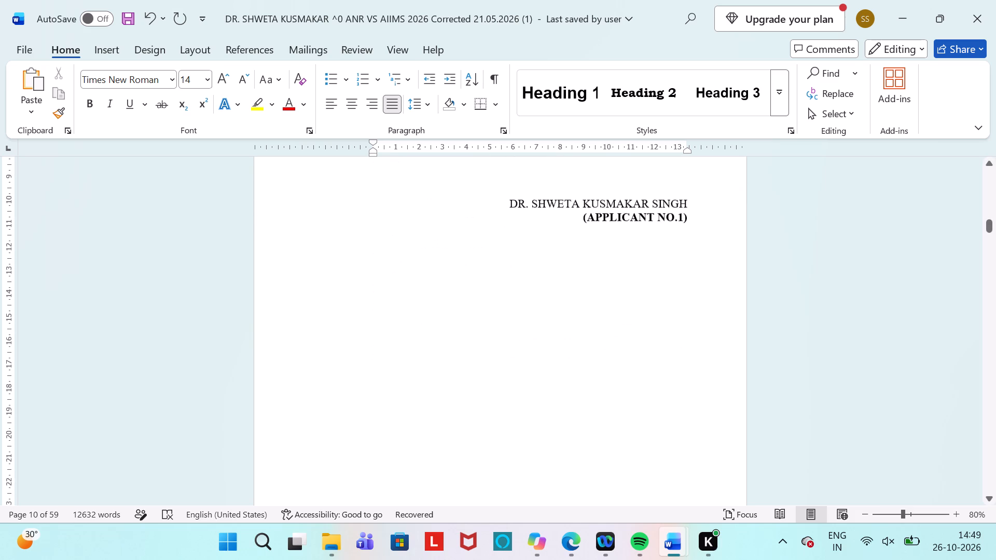
scroll(615, 444, down, 4)
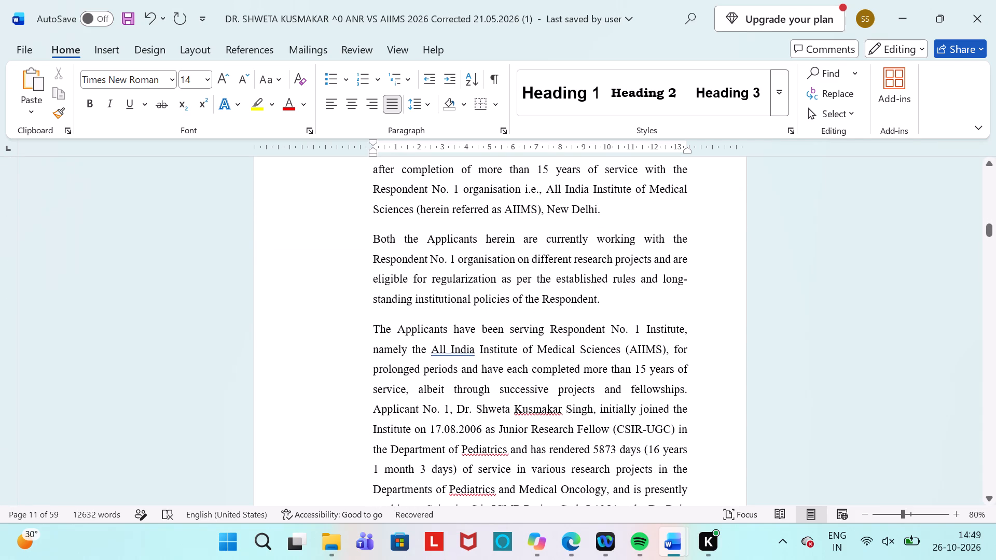
scroll(615, 444, down, 1)
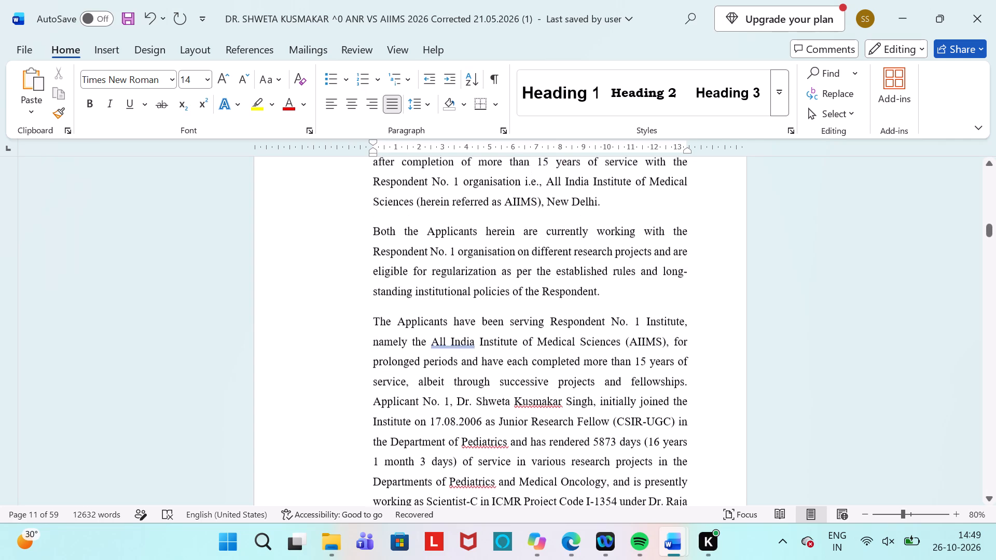
scroll(615, 444, down, 3)
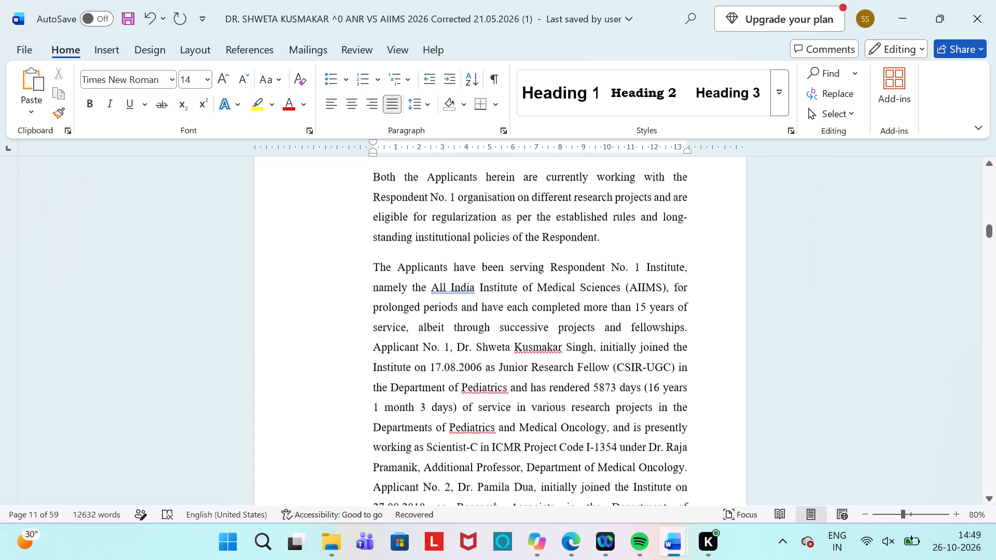
scroll(615, 444, down, 2)
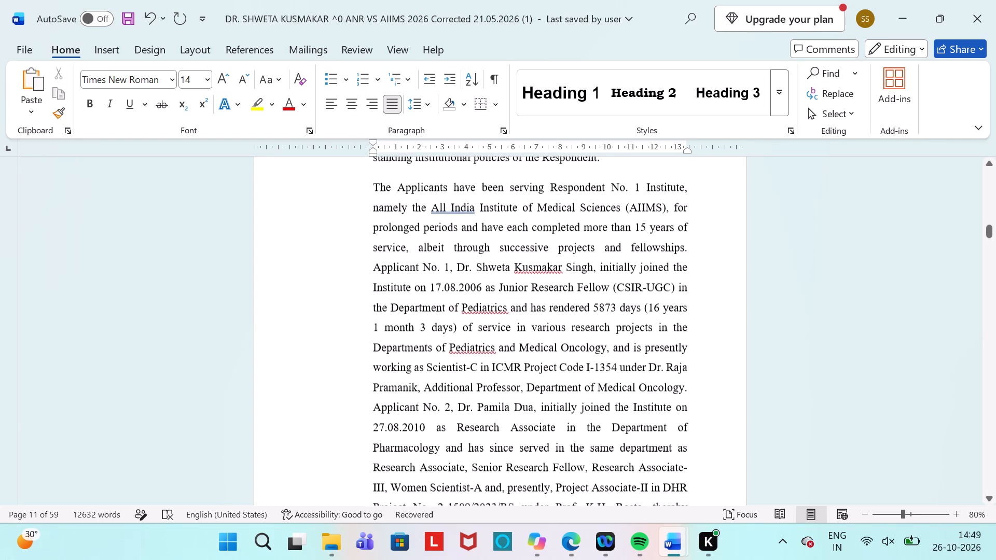
scroll(615, 444, down, 1)
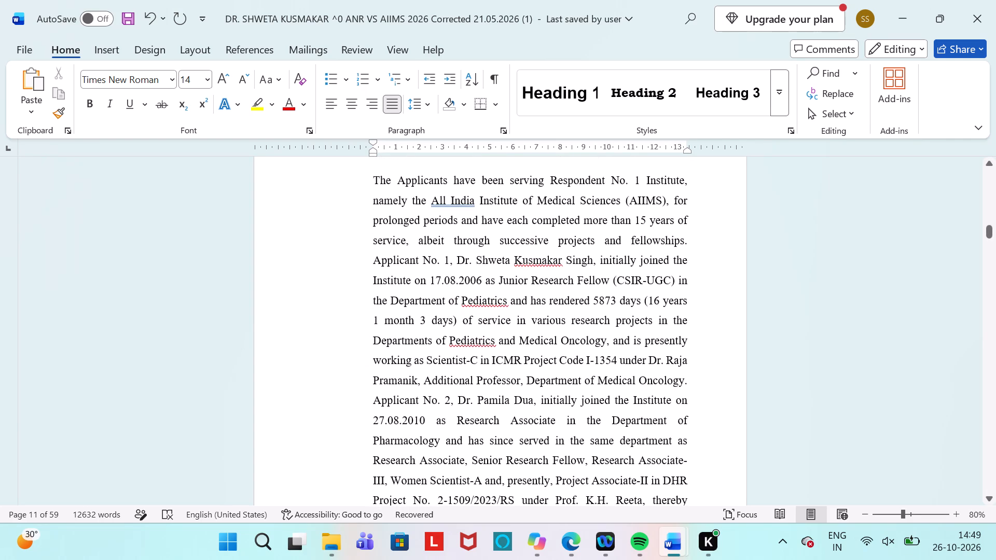
scroll(615, 444, down, 1)
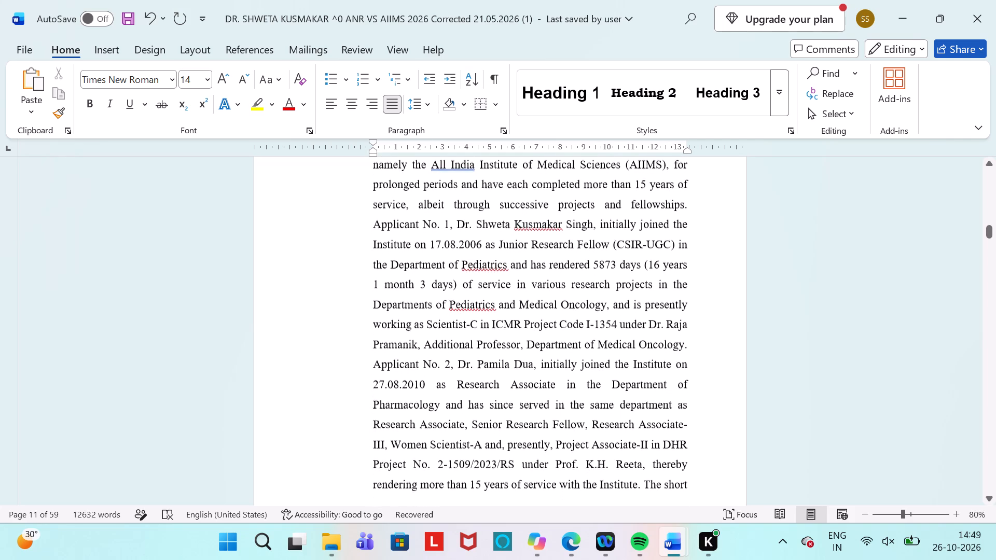
scroll(615, 444, down, 1)
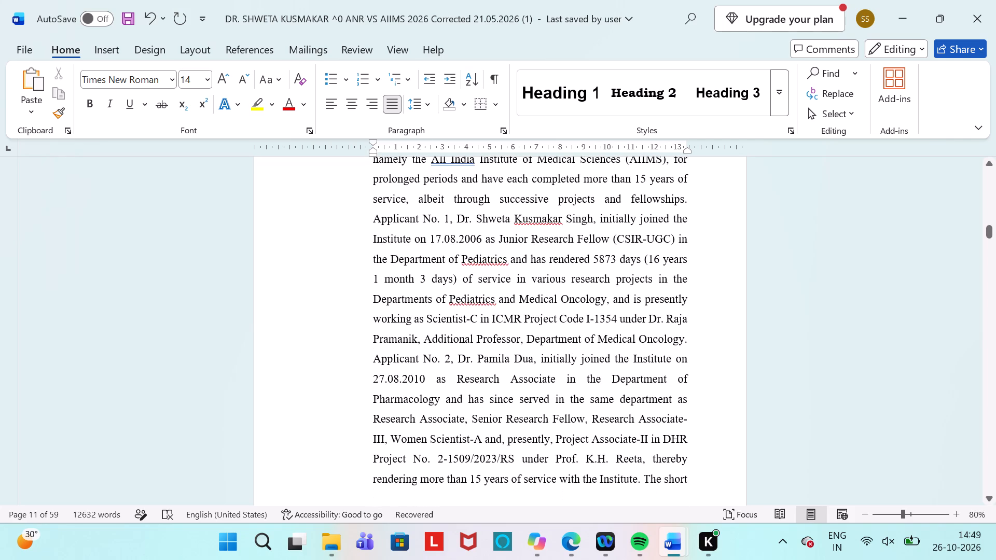
scroll(615, 444, down, 1)
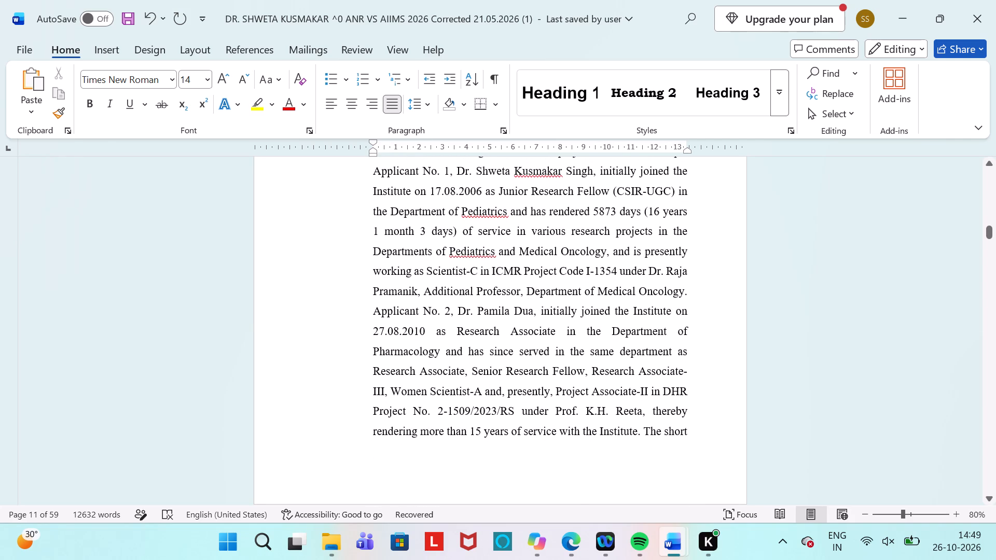
scroll(615, 444, down, 1)
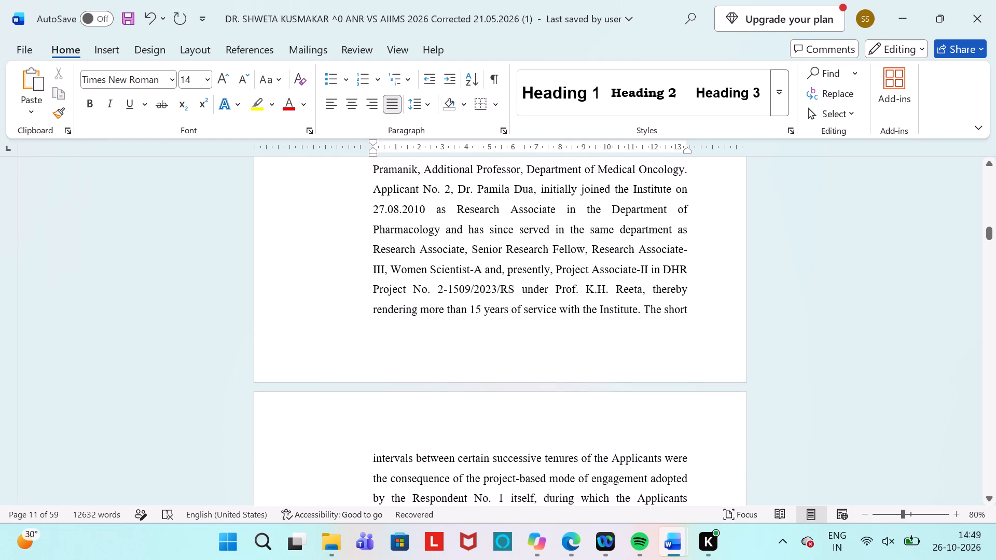
scroll(615, 444, down, 1)
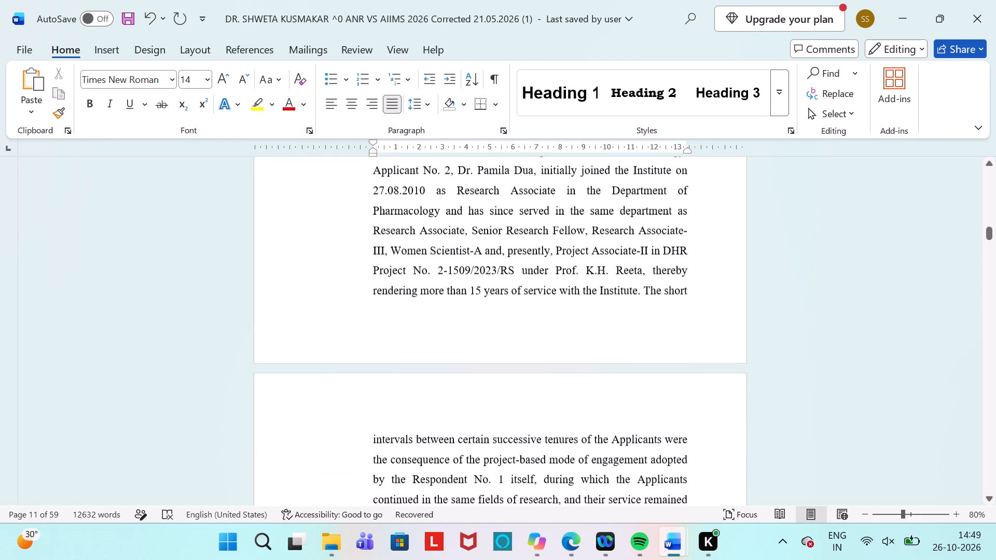
Read the page 12 paragraphs on the intervals between tenures, exclusion from regularization, and the applicants' academic distinctions.
scroll(615, 444, down, 1)
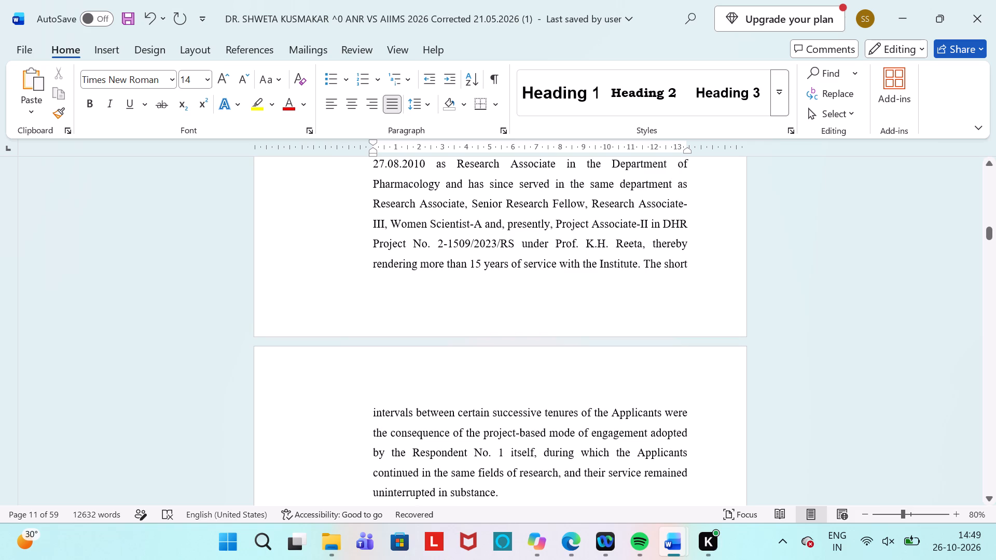
scroll(615, 444, down, 1)
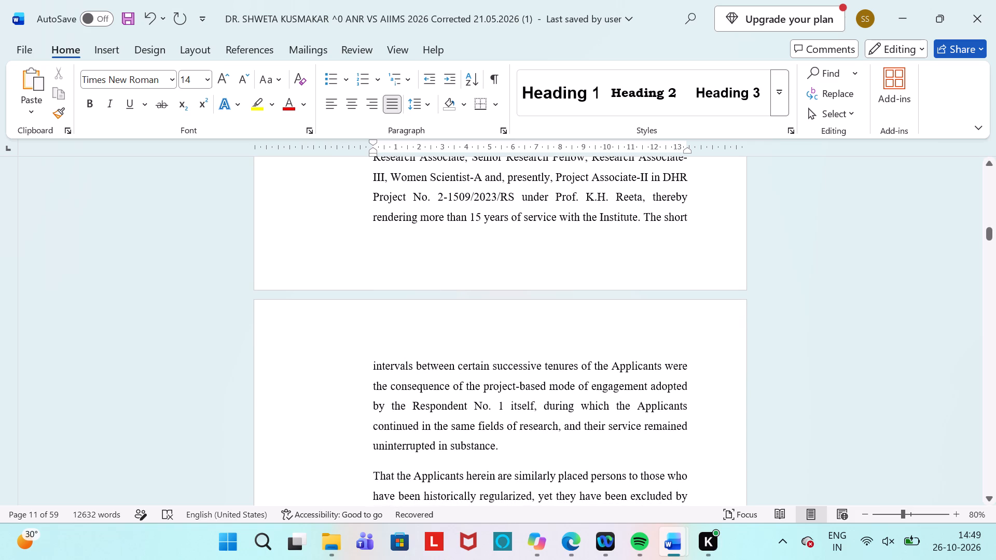
scroll(615, 444, down, 1)
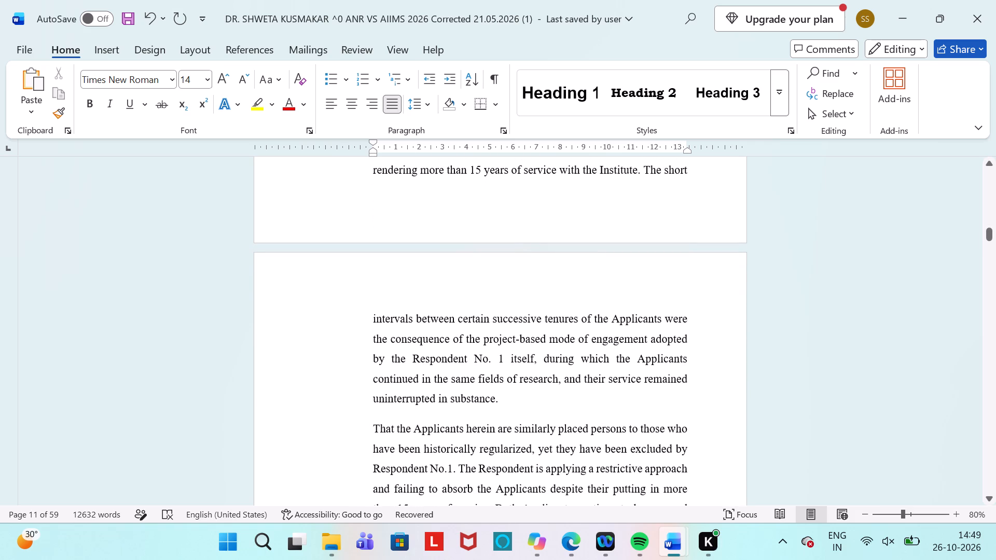
scroll(615, 444, down, 2)
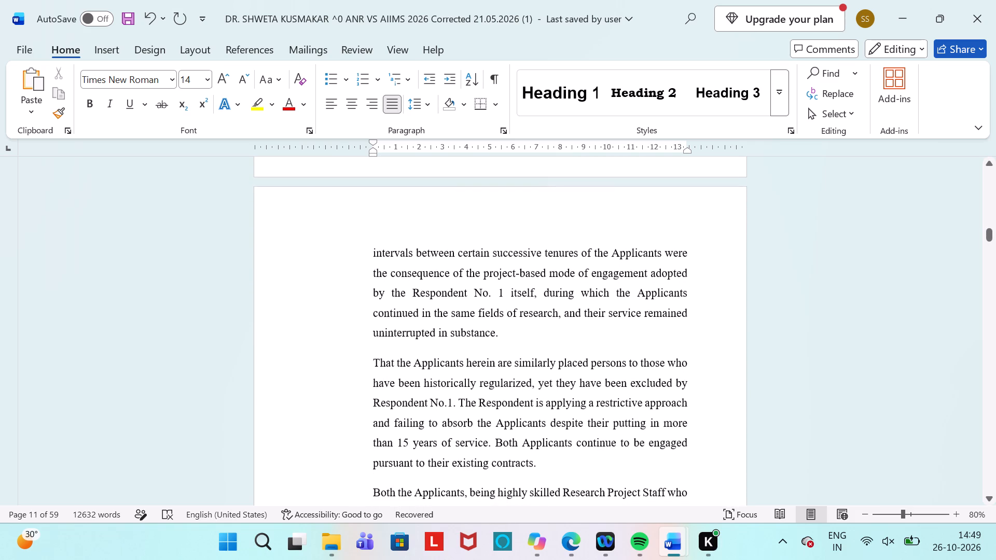
scroll(615, 444, down, 1)
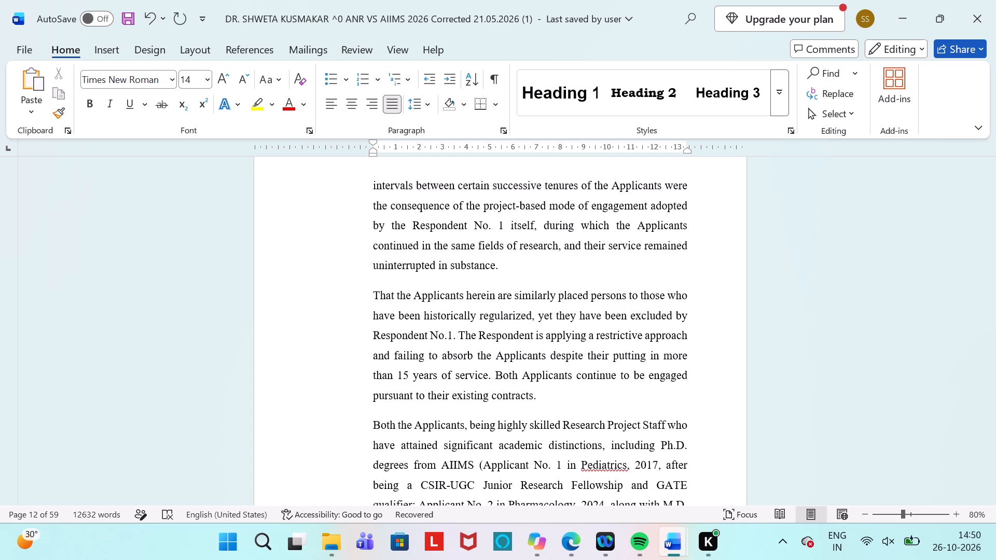
scroll(615, 444, down, 1)
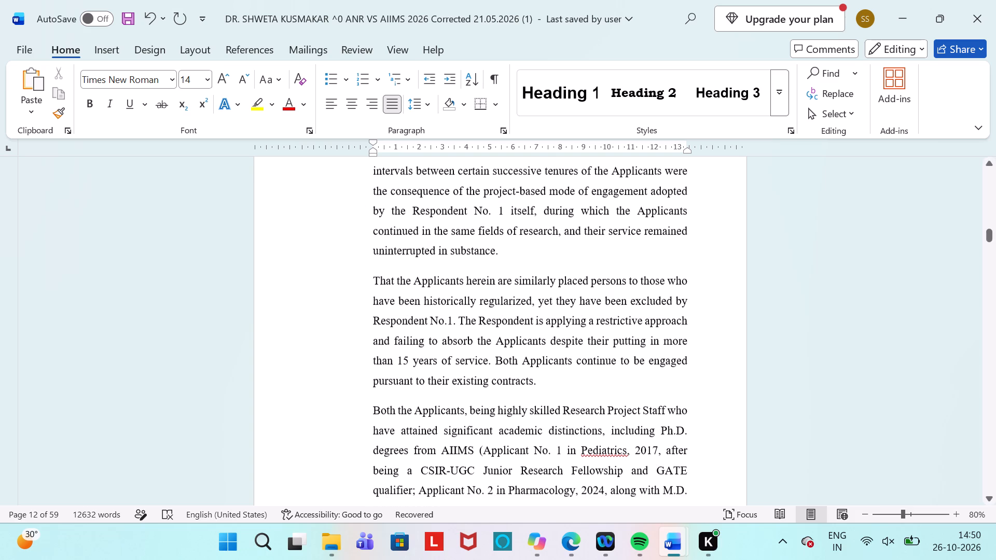
scroll(615, 444, down, 1)
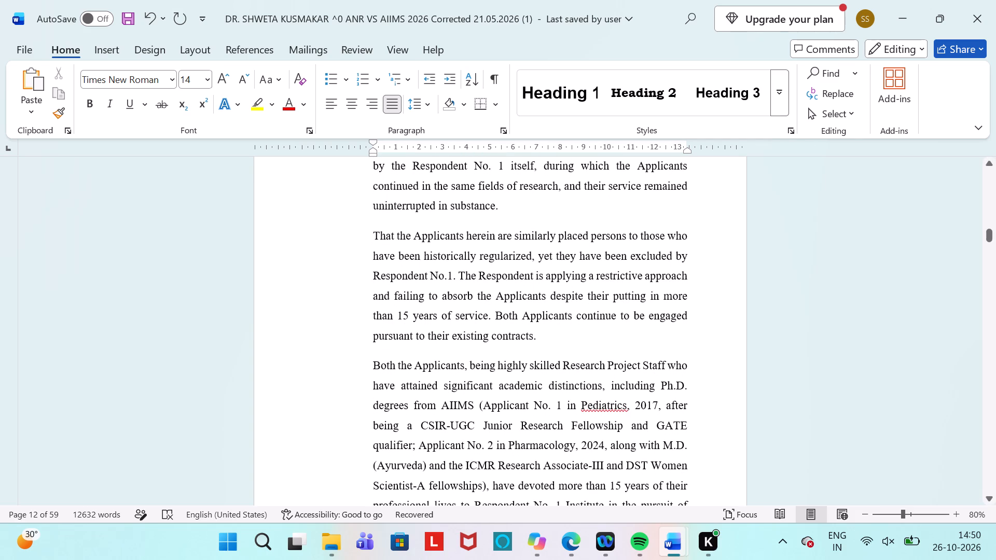
scroll(615, 444, down, 1)
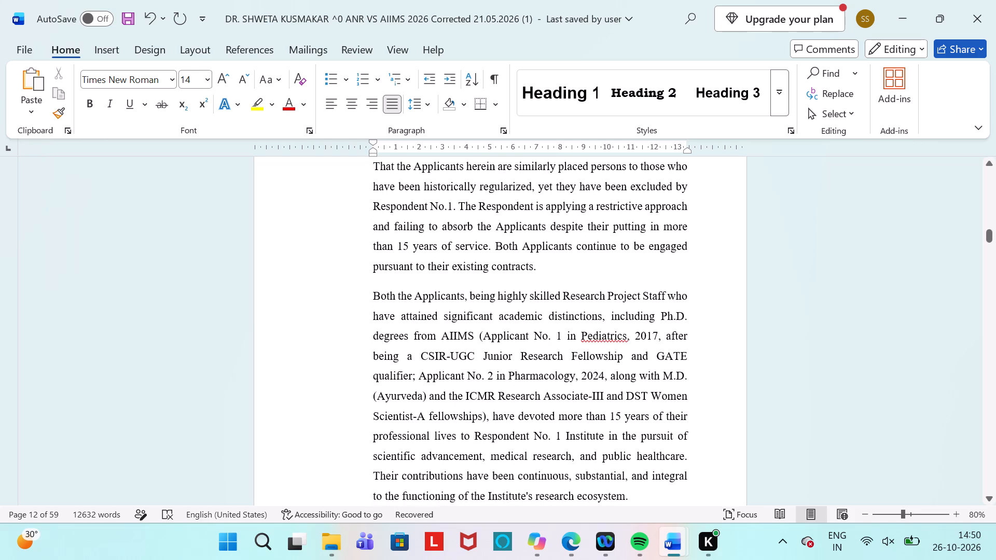
scroll(615, 444, down, 1)
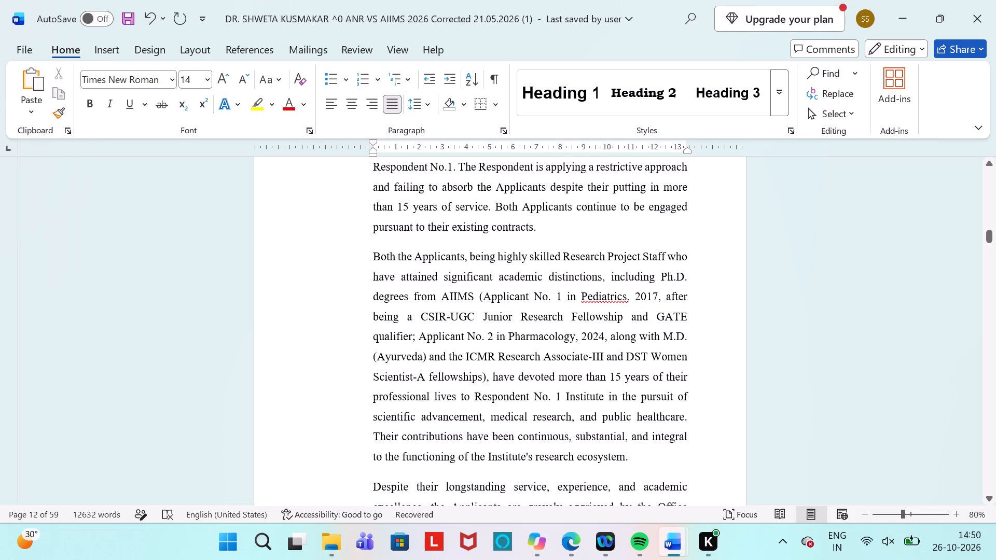
scroll(615, 444, down, 1)
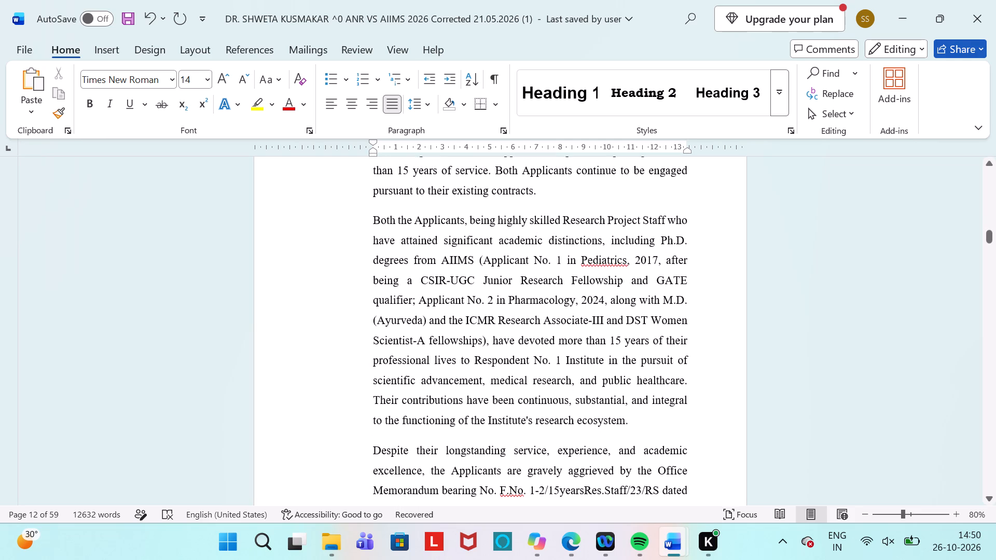
scroll(615, 444, down, 1)
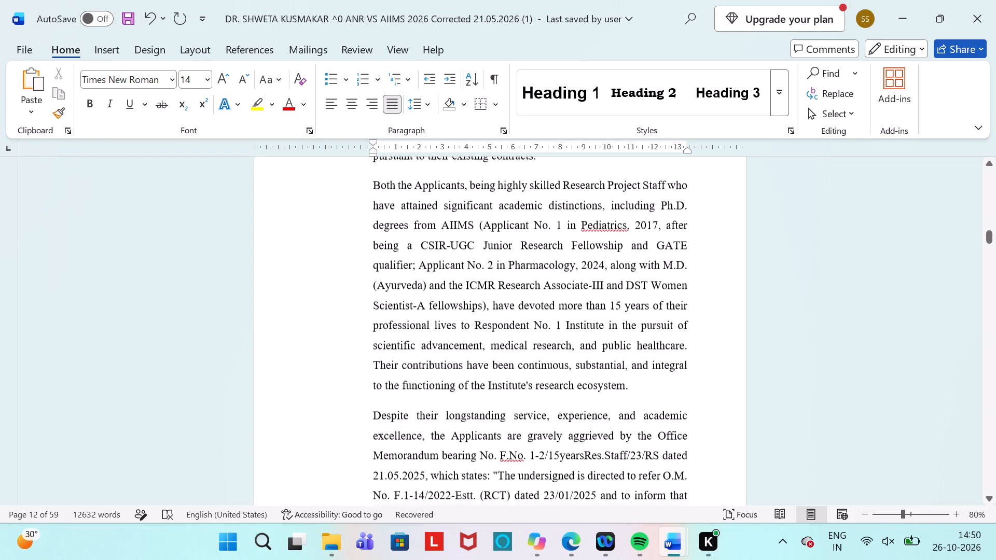
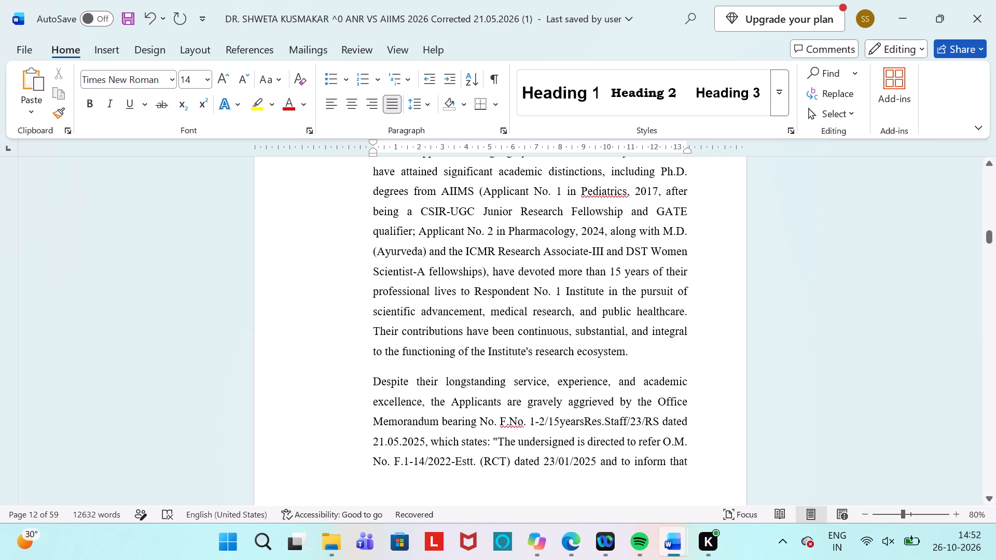
Read the synopsis paragraphs across pages 12 and 13 on the impugned Office Memorandum dated 21.05.2025 and the applicants' objections to it.
scroll(591, 382, down, 1)
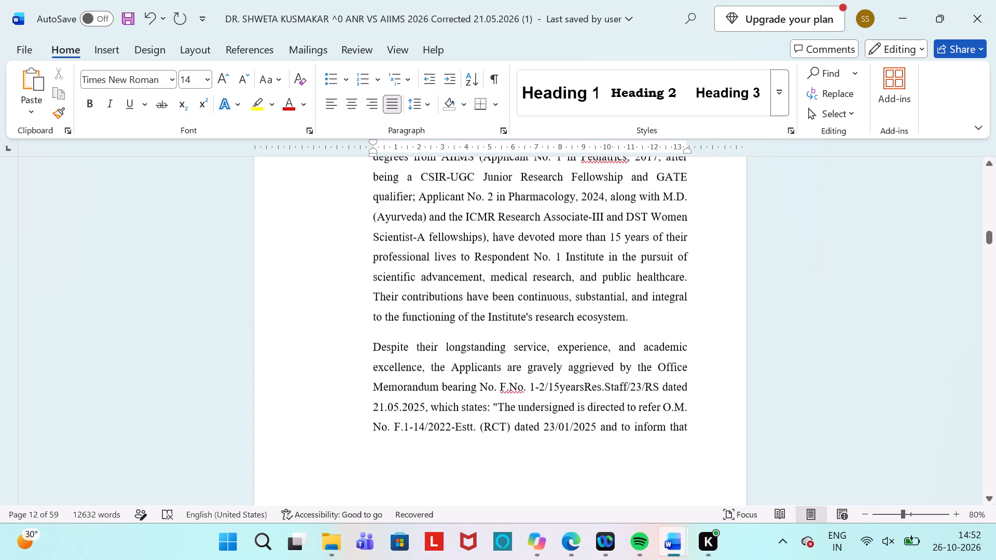
scroll(591, 382, down, 1)
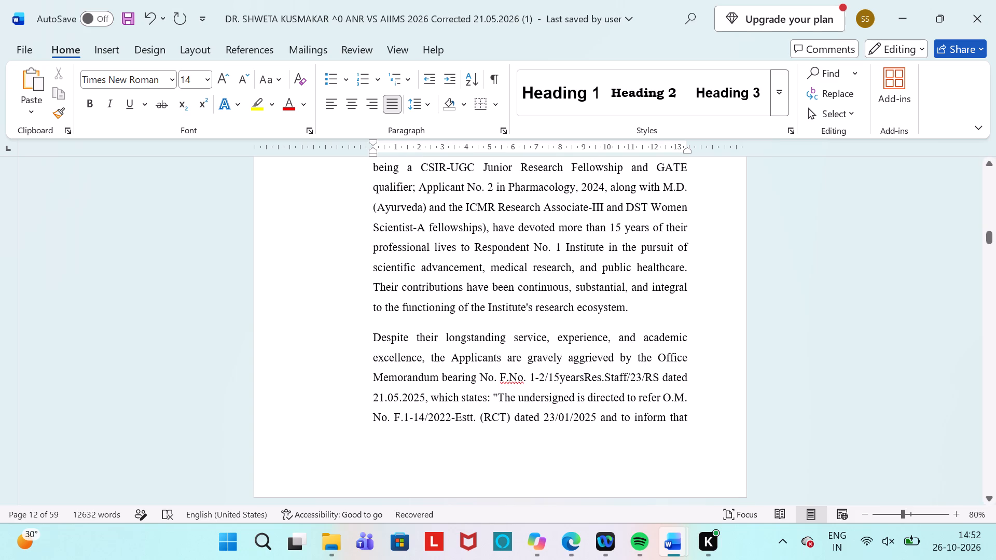
scroll(591, 382, down, 1)
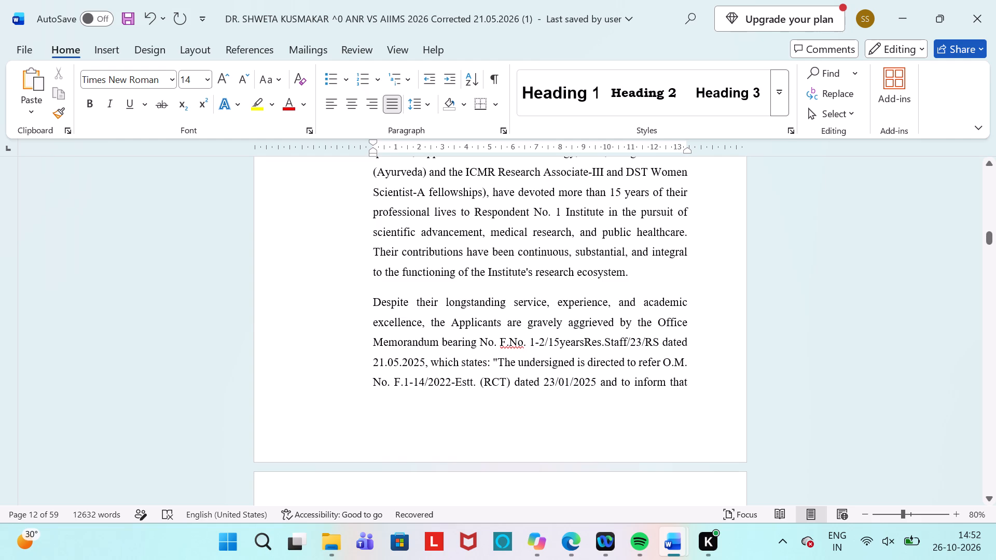
scroll(591, 382, down, 1)
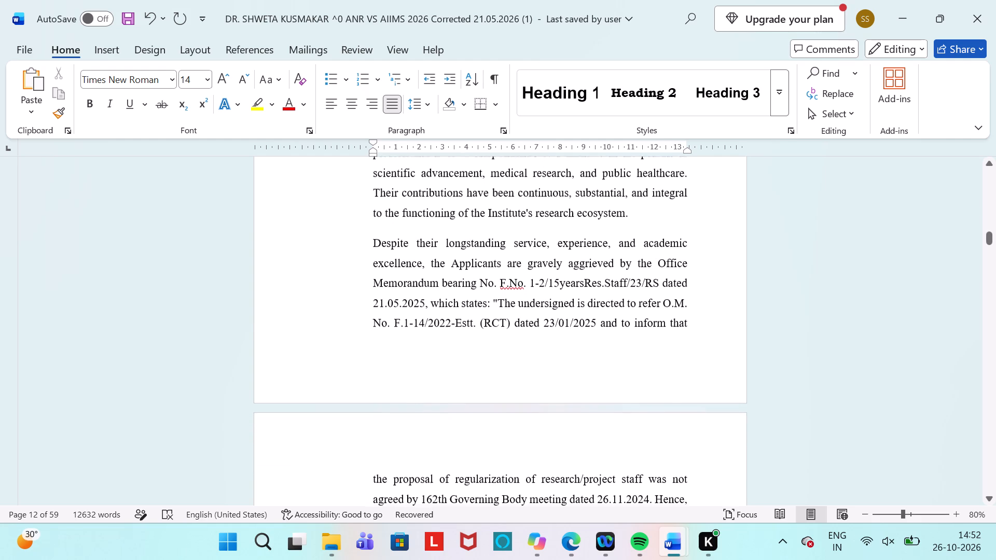
scroll(591, 382, down, 1)
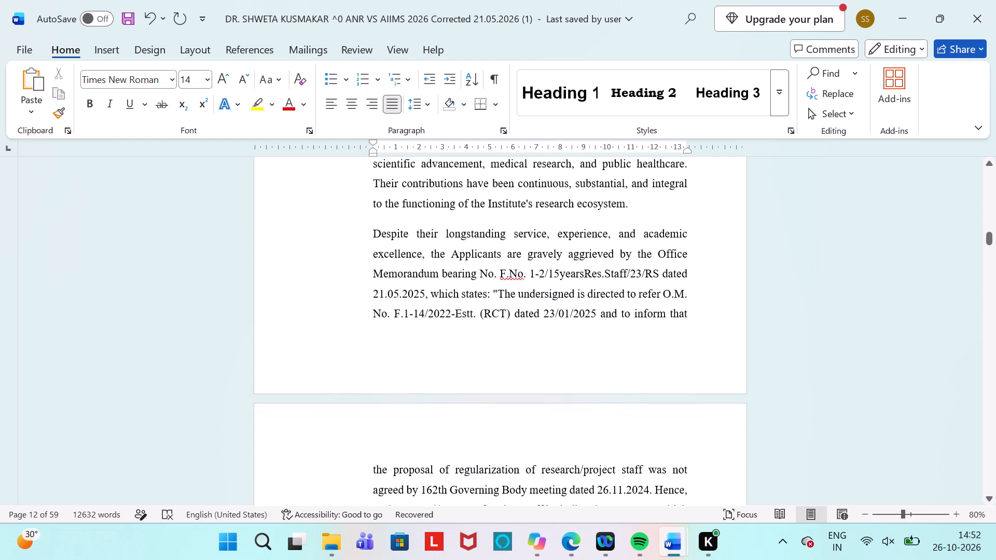
scroll(591, 382, down, 2)
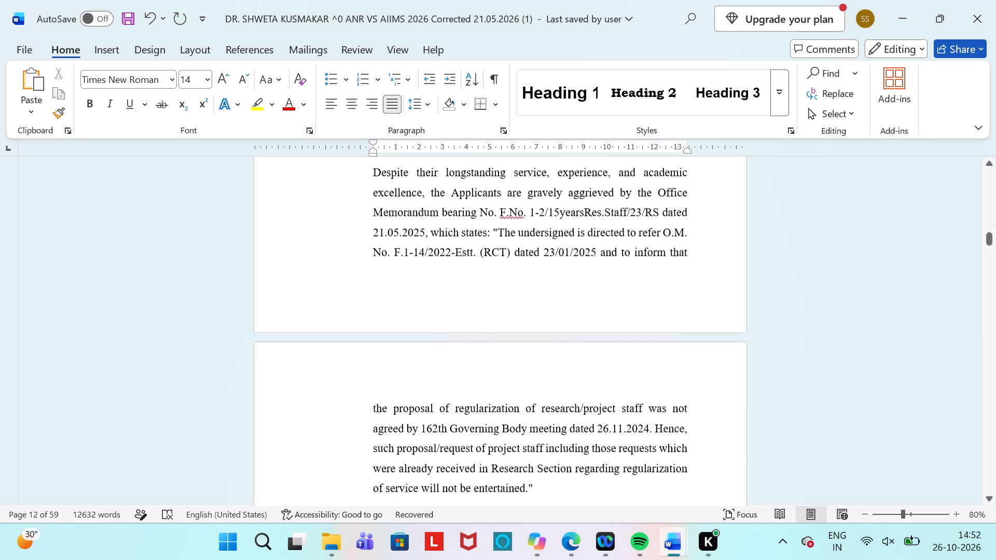
scroll(591, 382, down, 2)
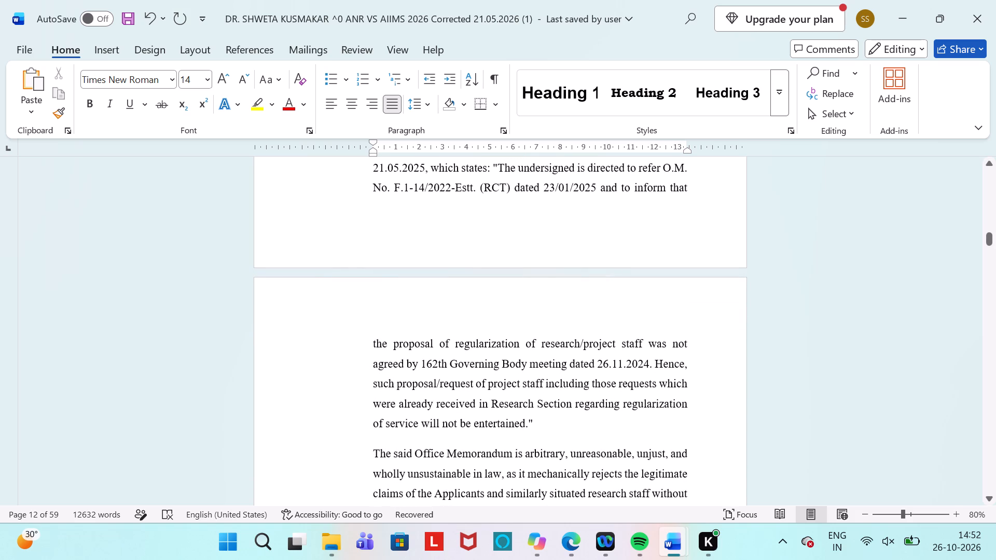
scroll(591, 382, down, 2)
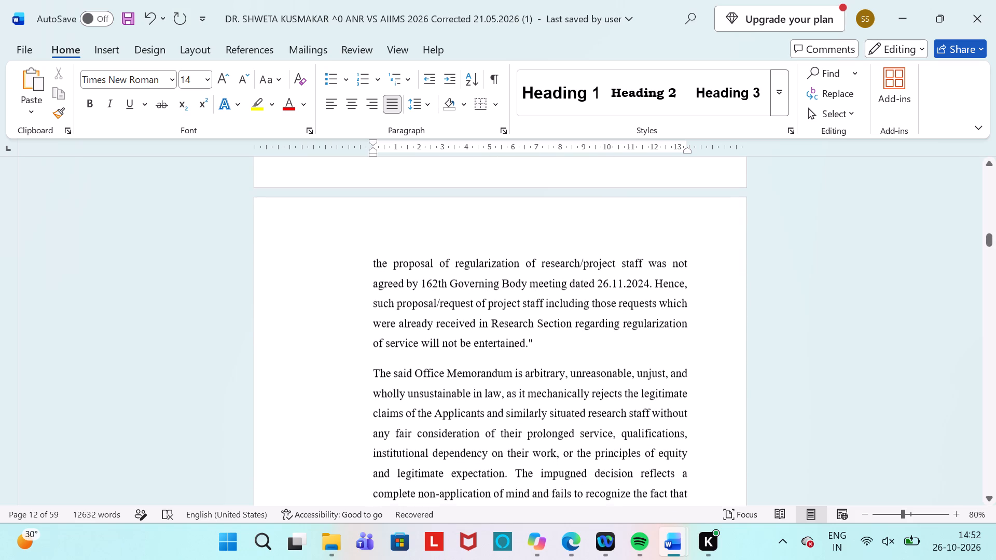
scroll(591, 382, down, 2)
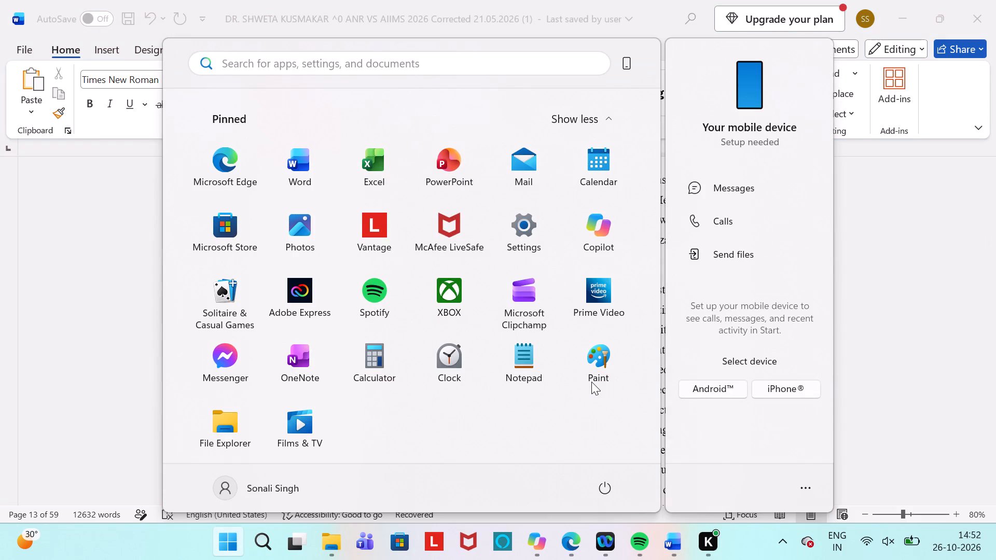
click(895, 395)
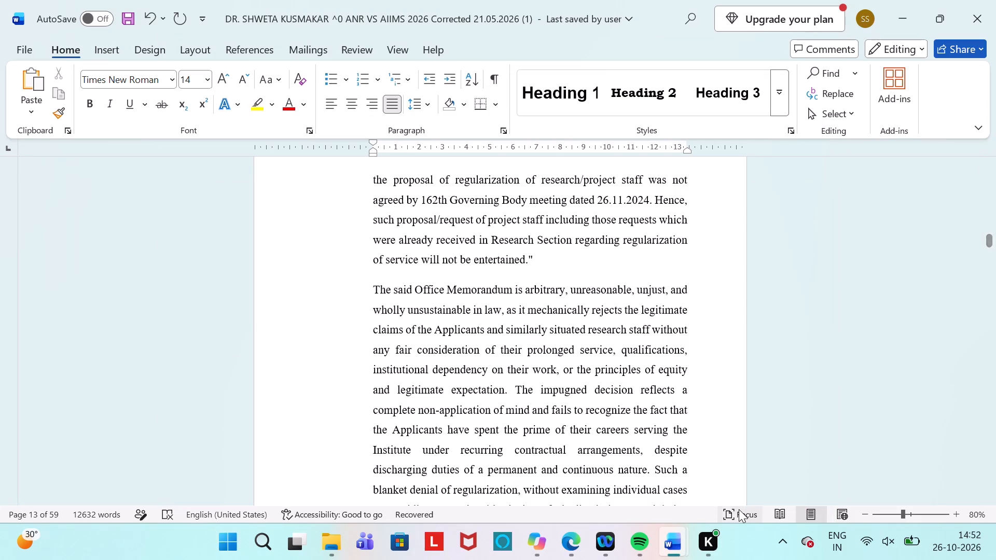
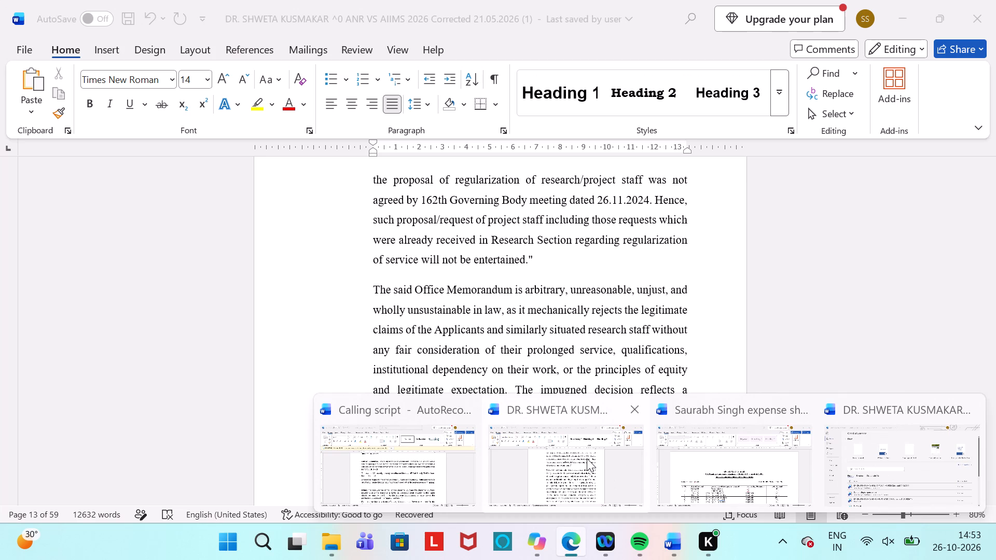
Switch to the AIIMS petition in Word and go to the list of dates and events on page 16.
click(587, 458)
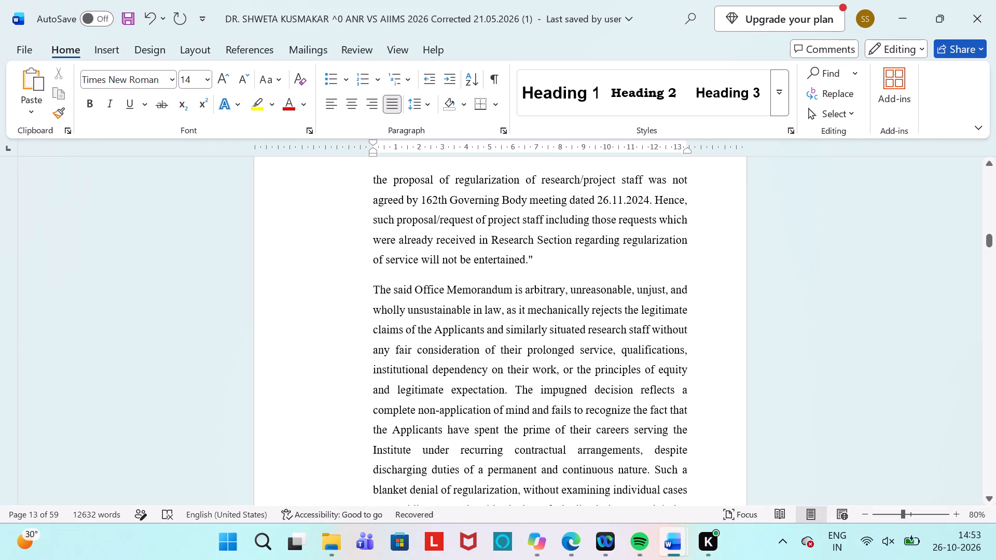
click(35, 513)
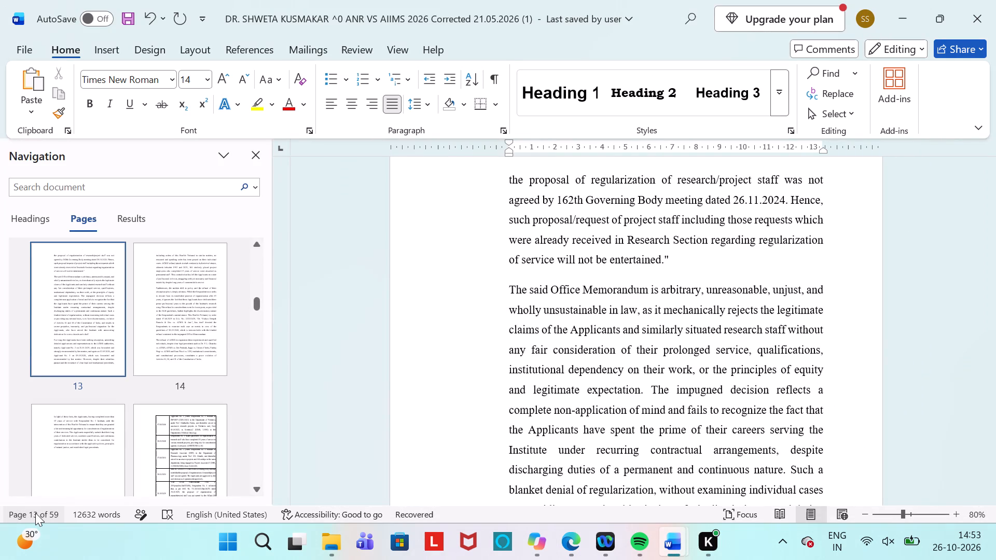
scroll(142, 413, right, 1)
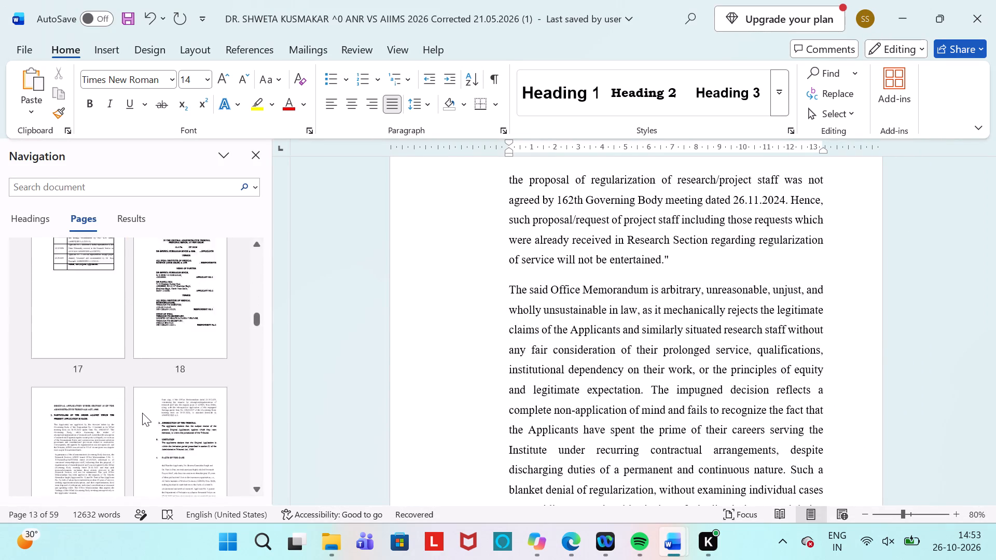
scroll(142, 413, right, 1)
scroll(142, 413, up, 1)
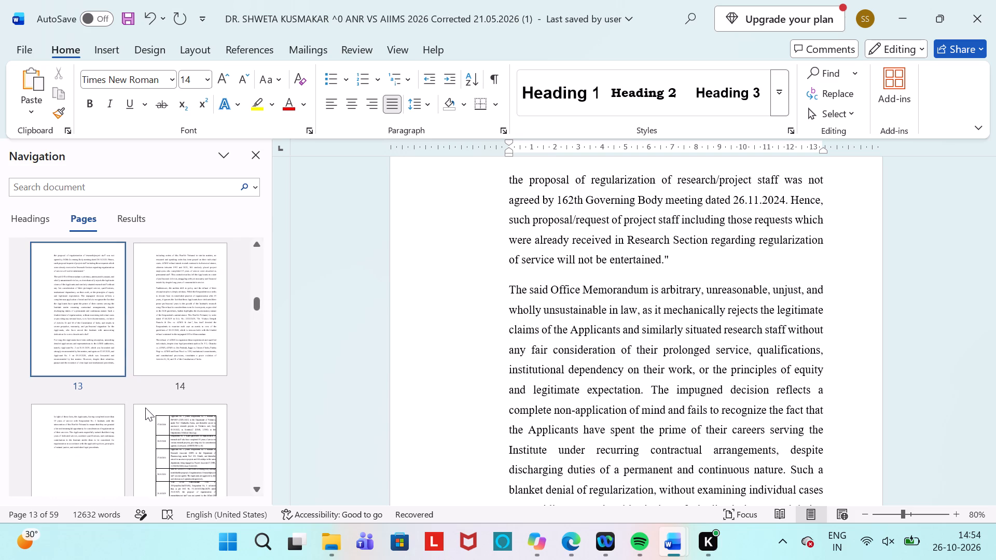
scroll(145, 408, down, 1)
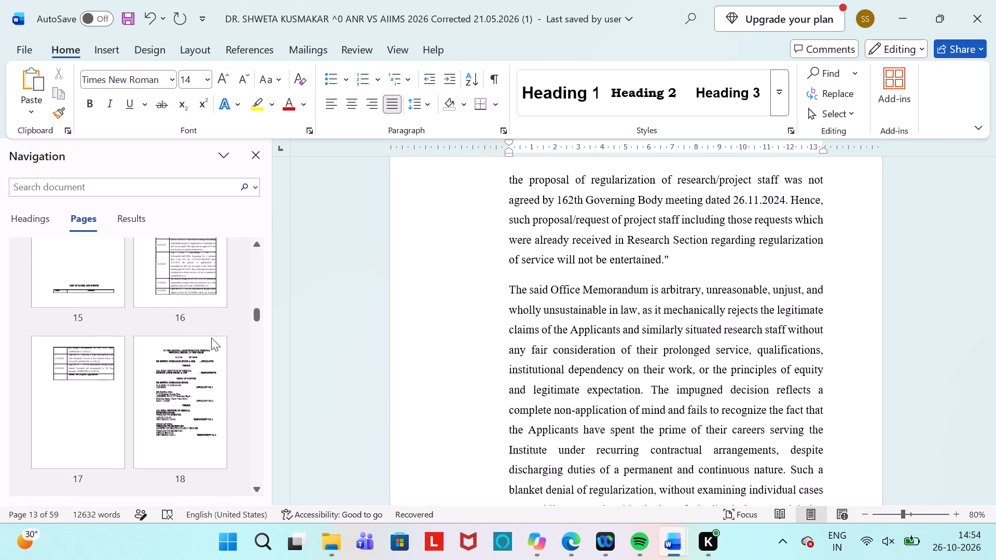
click(213, 289)
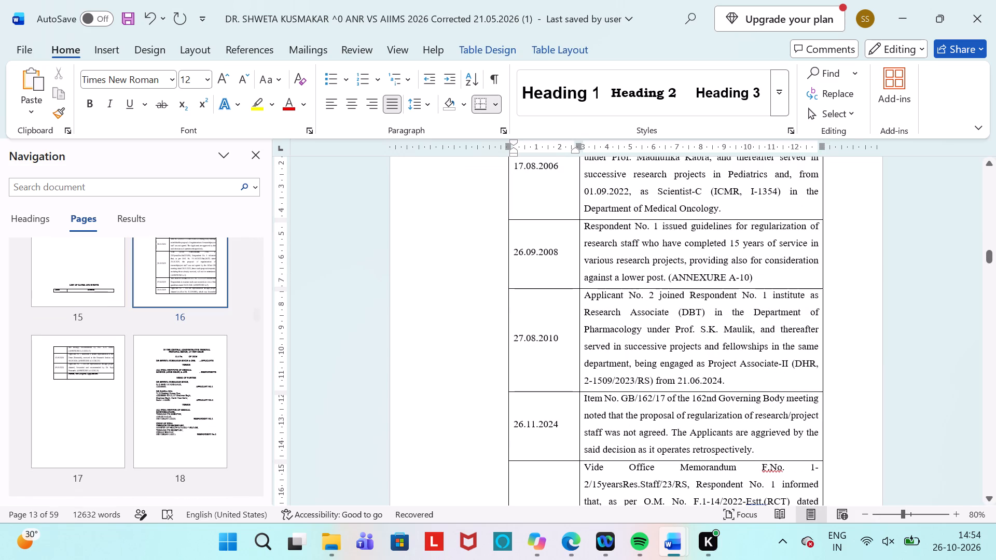
Review the list of dates entries from 17.08.2006 to 26.11.2024, covering both applicants' joining details, the regularization guidelines and the Governing Body decision.
scroll(455, 276, up, 3)
scroll(455, 276, down, 1)
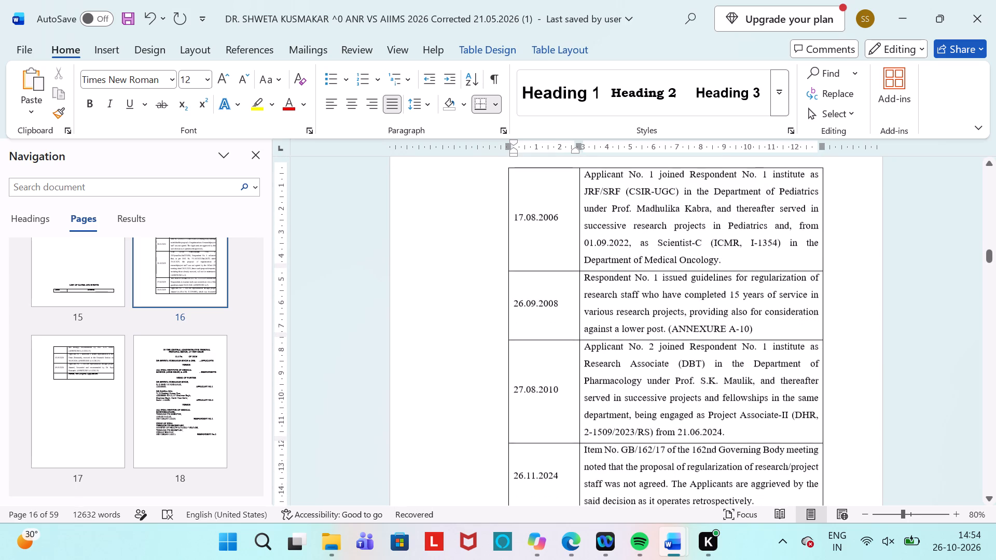
scroll(455, 276, down, 1)
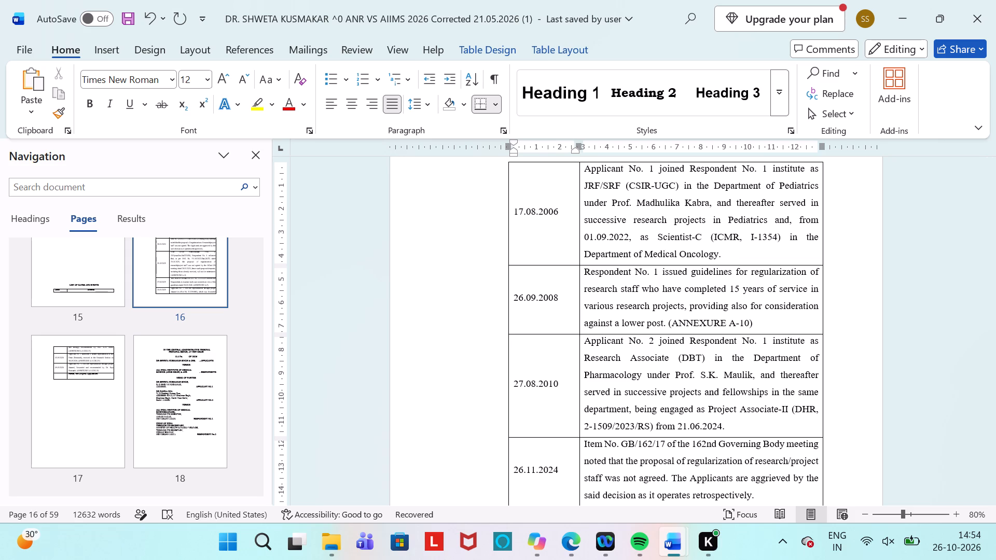
scroll(849, 292, down, 1)
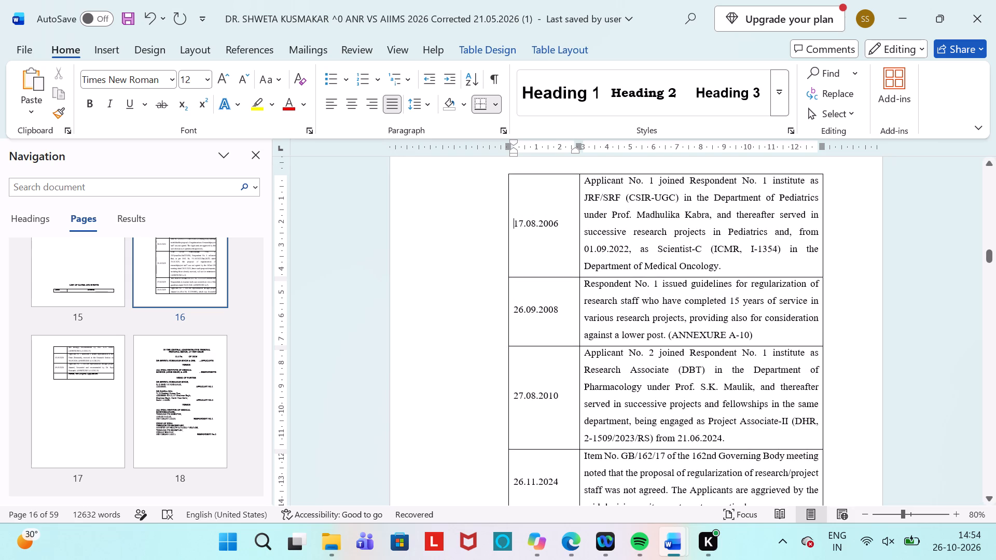
scroll(849, 292, down, 1)
scroll(849, 292, up, 1)
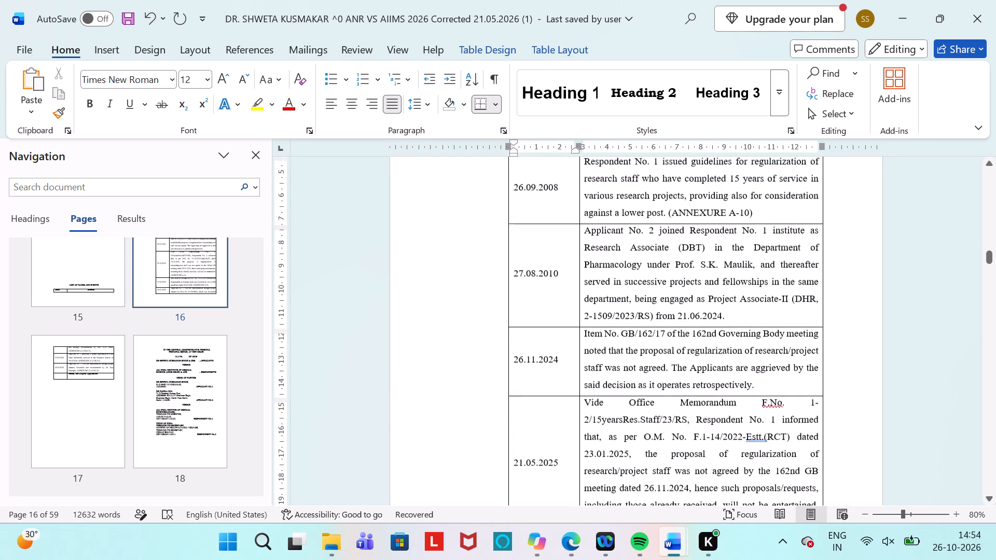
scroll(849, 292, up, 1)
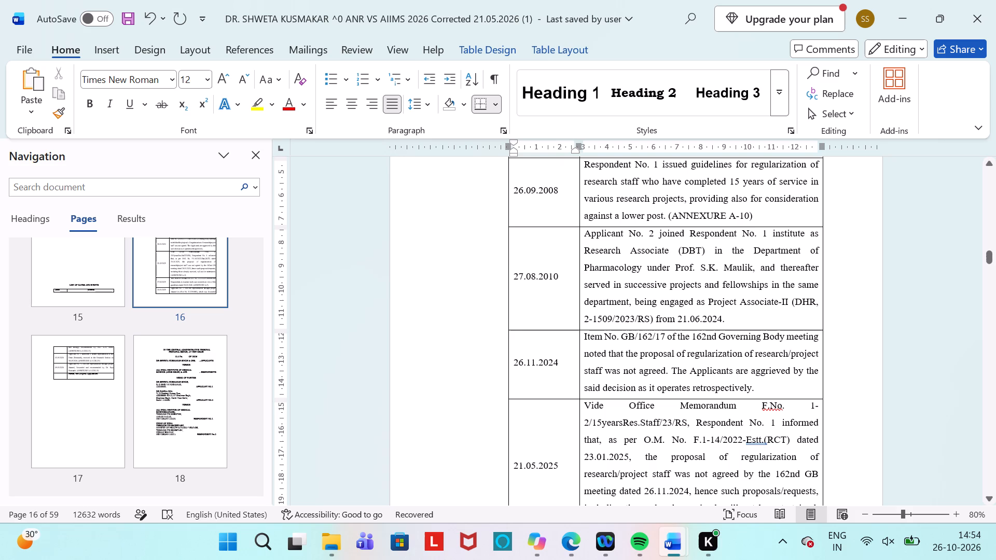
scroll(696, 273, up, 1)
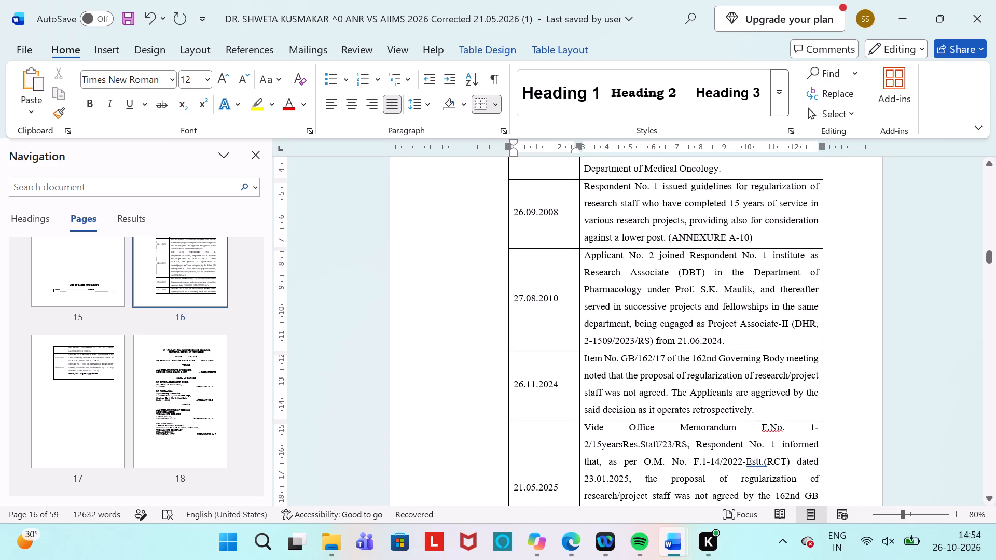
scroll(629, 223, up, 2)
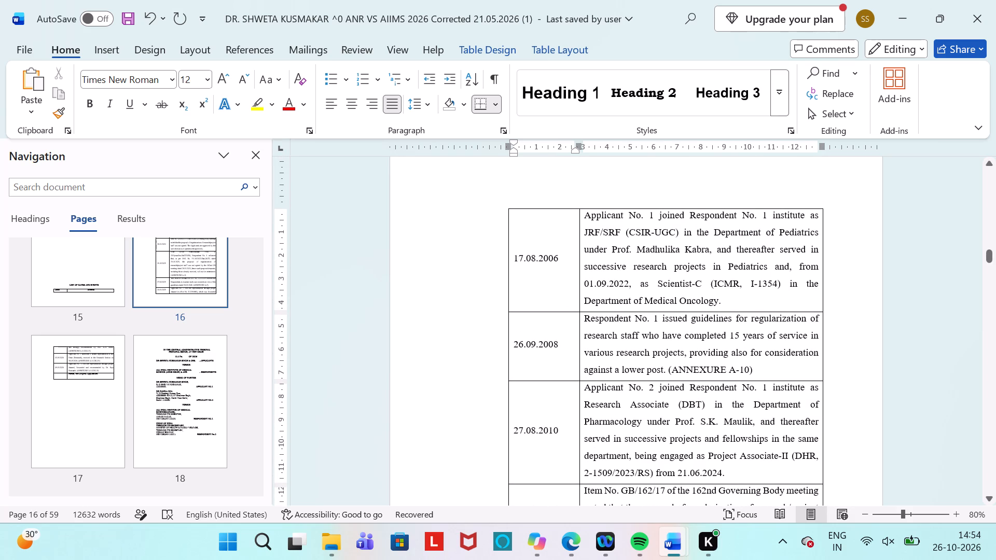
scroll(629, 223, down, 1)
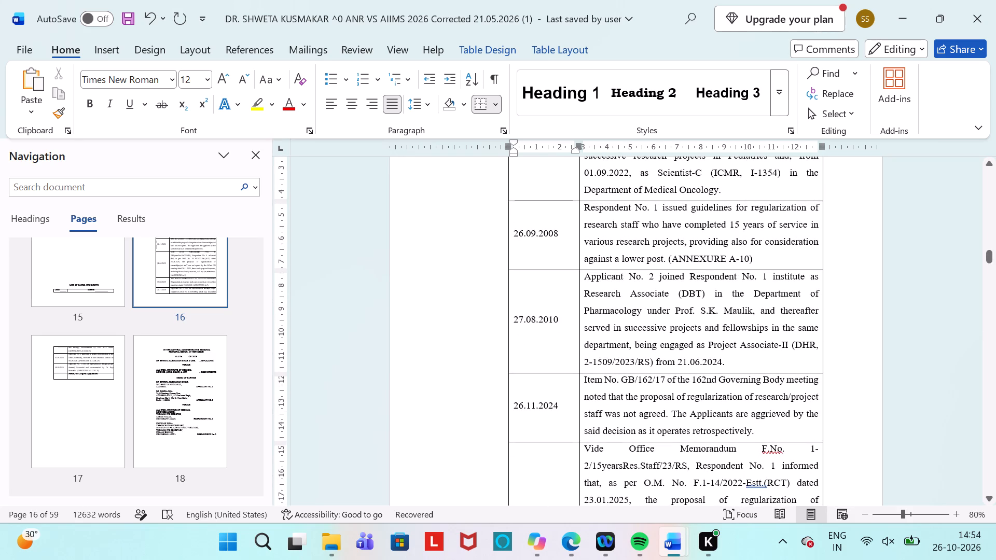
scroll(693, 309, down, 1)
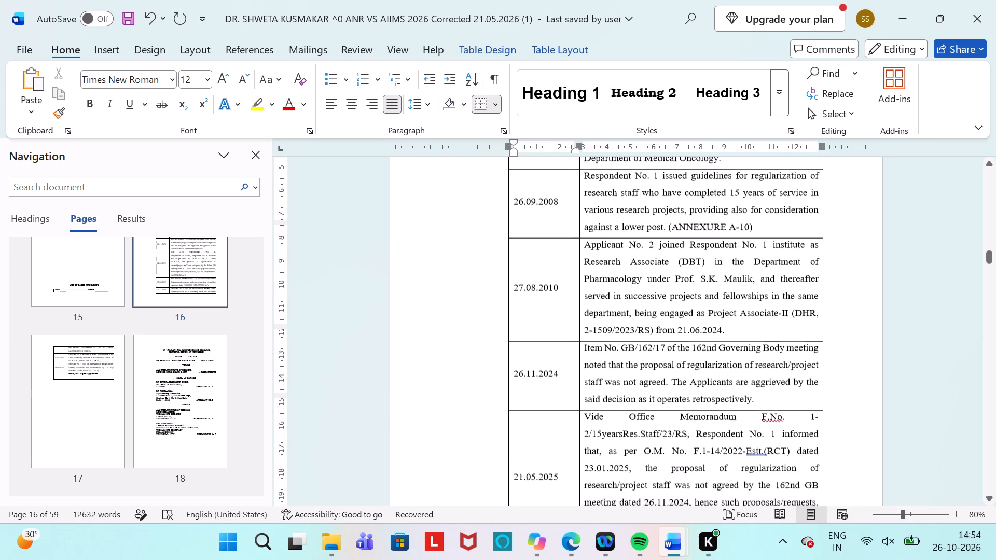
scroll(693, 309, down, 1)
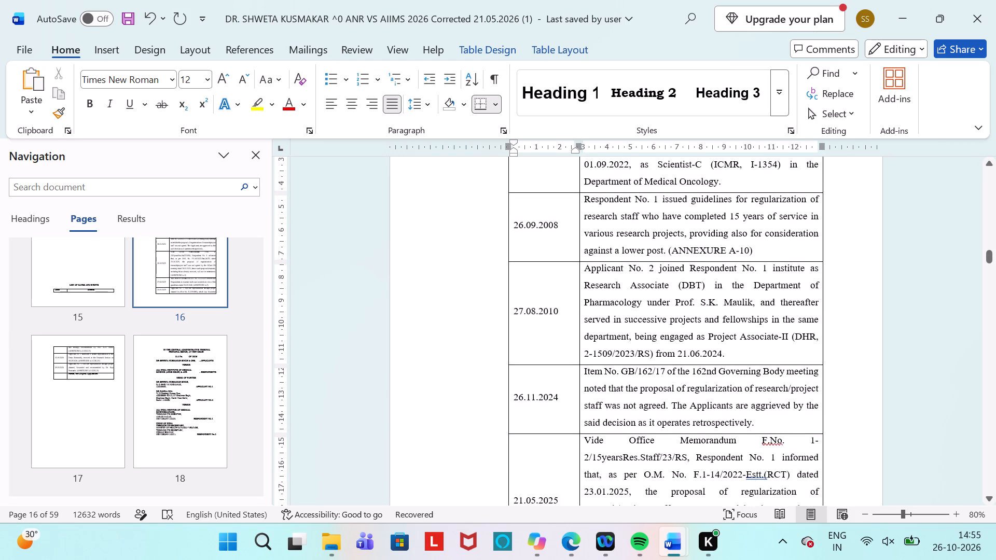
scroll(724, 270, up, 1)
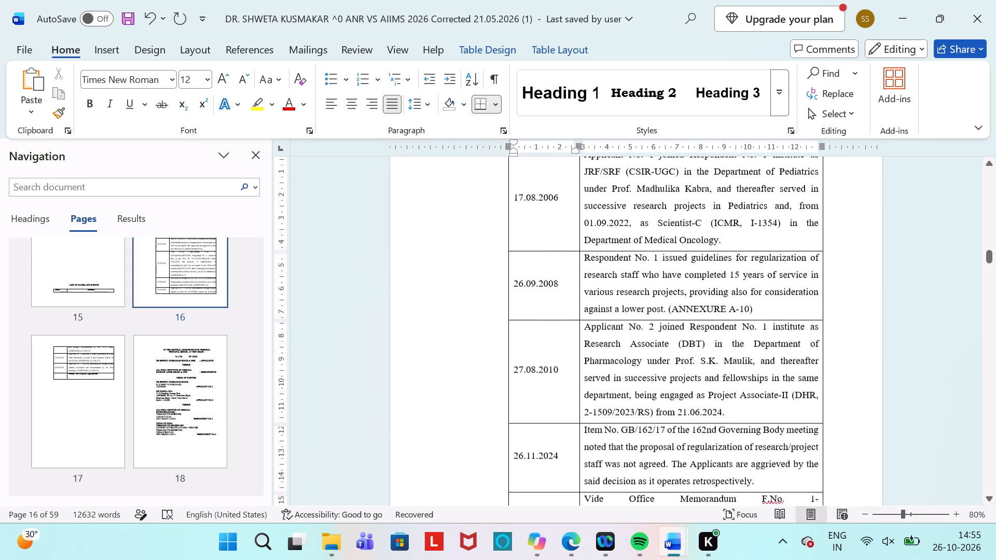
scroll(724, 270, up, 1)
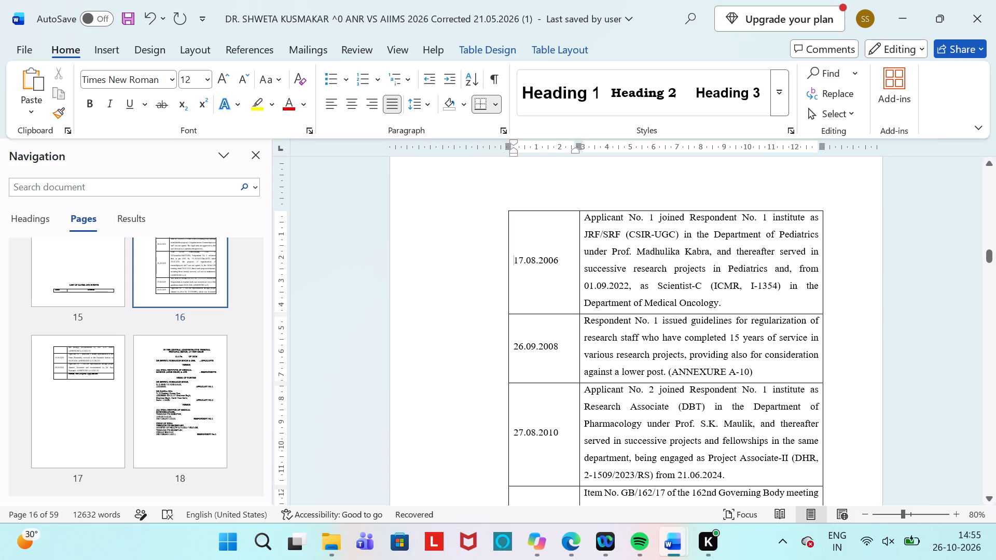
scroll(743, 269, down, 2)
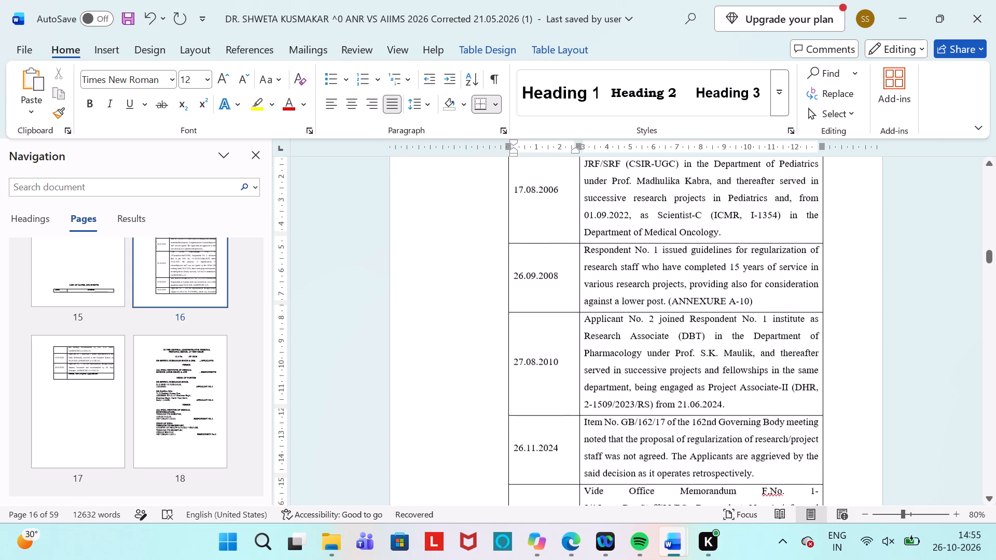
Review the remaining list of dates entries across pages 16 and 17, from the 21.05.2025 Office Memorandum to the 09.09.2026 representation.
scroll(743, 269, down, 4)
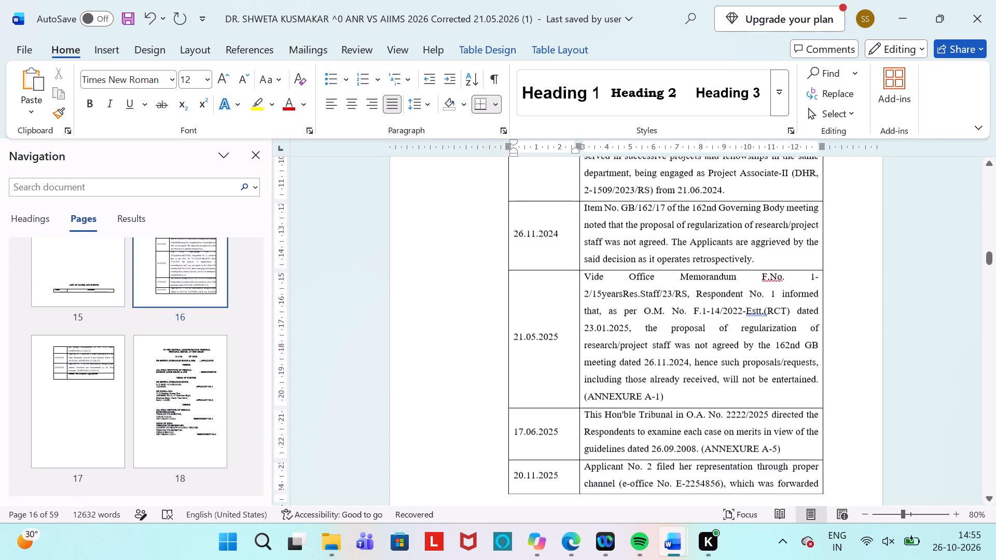
scroll(743, 269, down, 3)
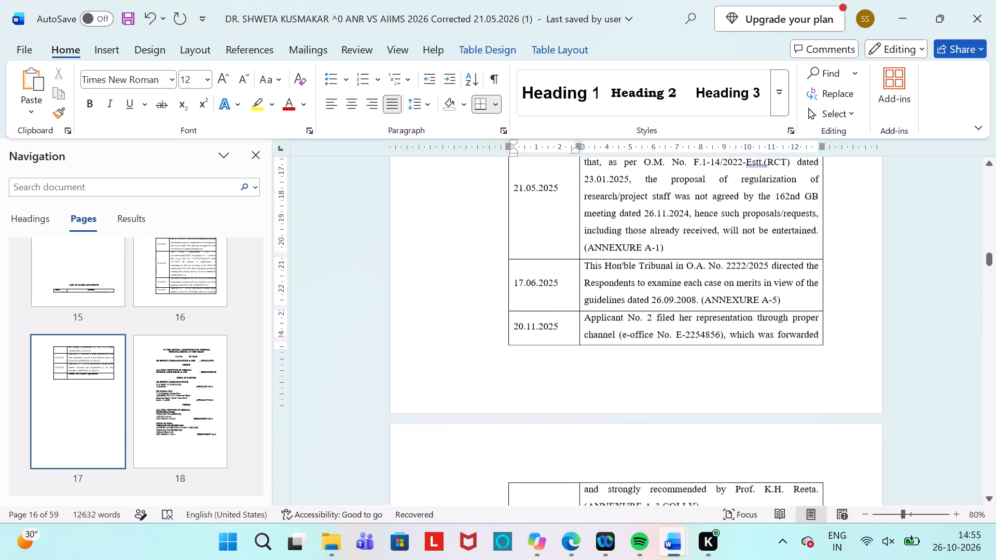
scroll(743, 269, down, 4)
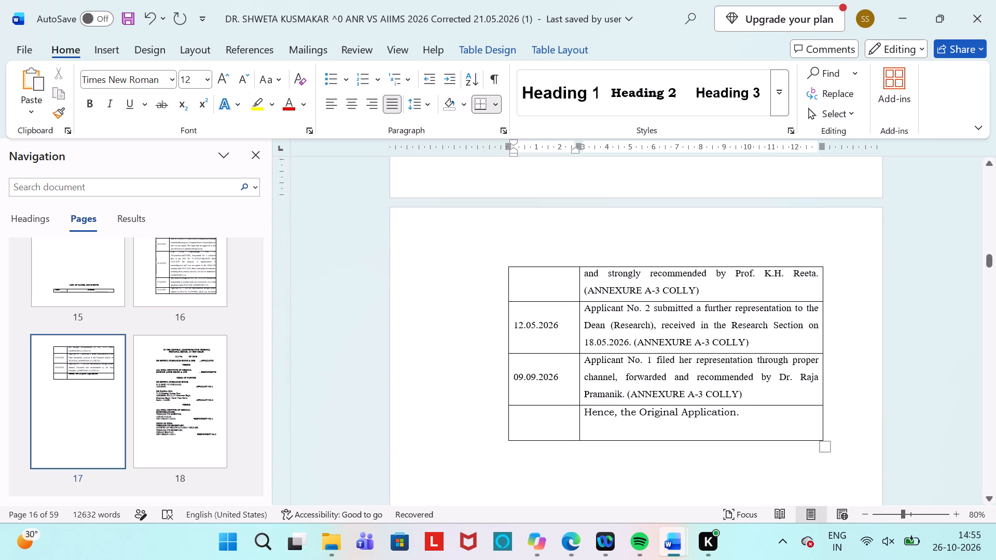
scroll(743, 269, down, 1)
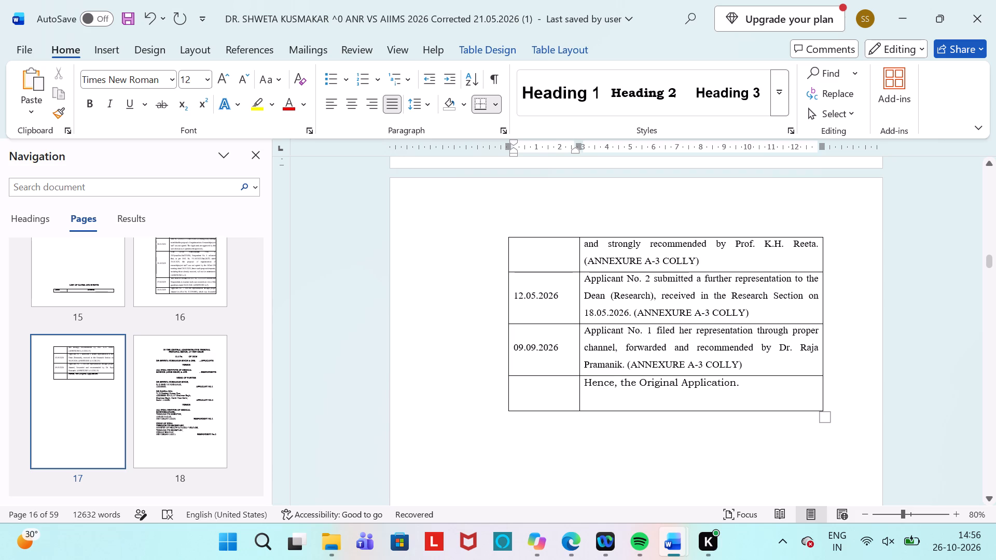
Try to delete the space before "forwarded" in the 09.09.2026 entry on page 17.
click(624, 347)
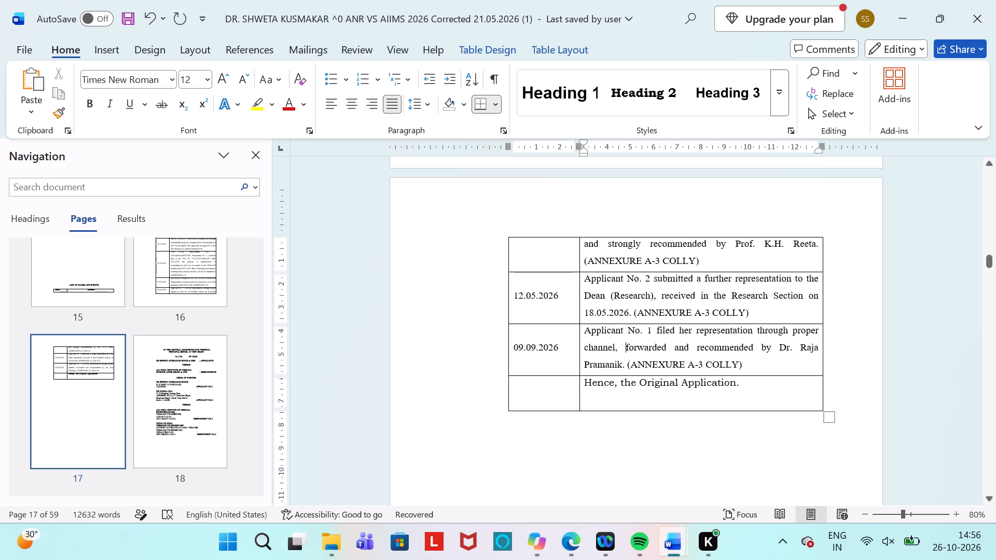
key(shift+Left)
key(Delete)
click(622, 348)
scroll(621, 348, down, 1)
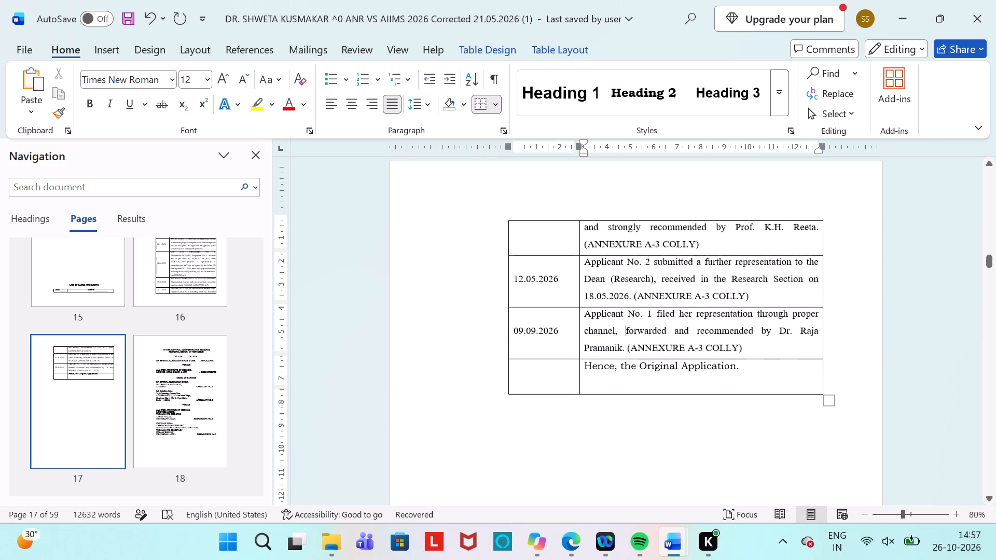
Close the document's page-thumbnail navigation pane.
scroll(621, 348, down, 1)
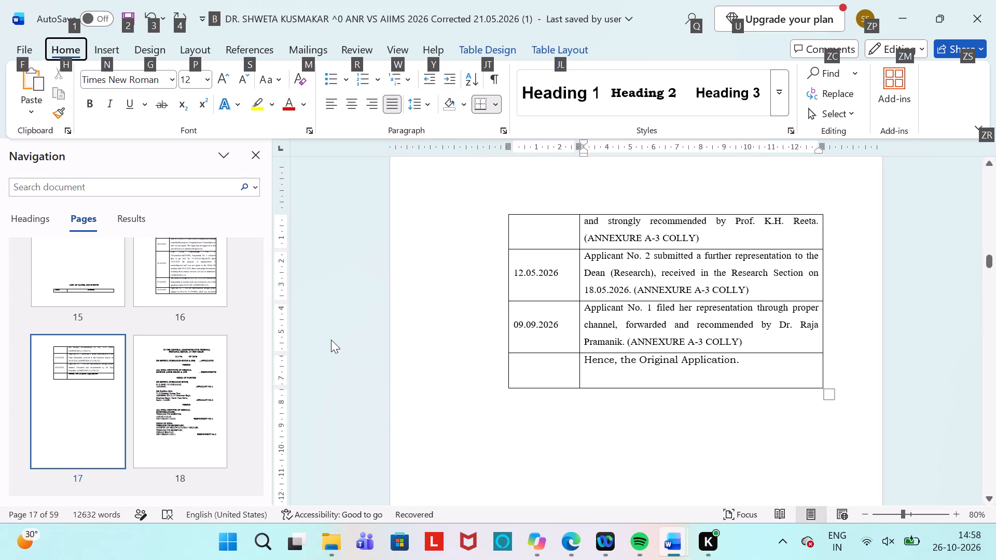
click(256, 156)
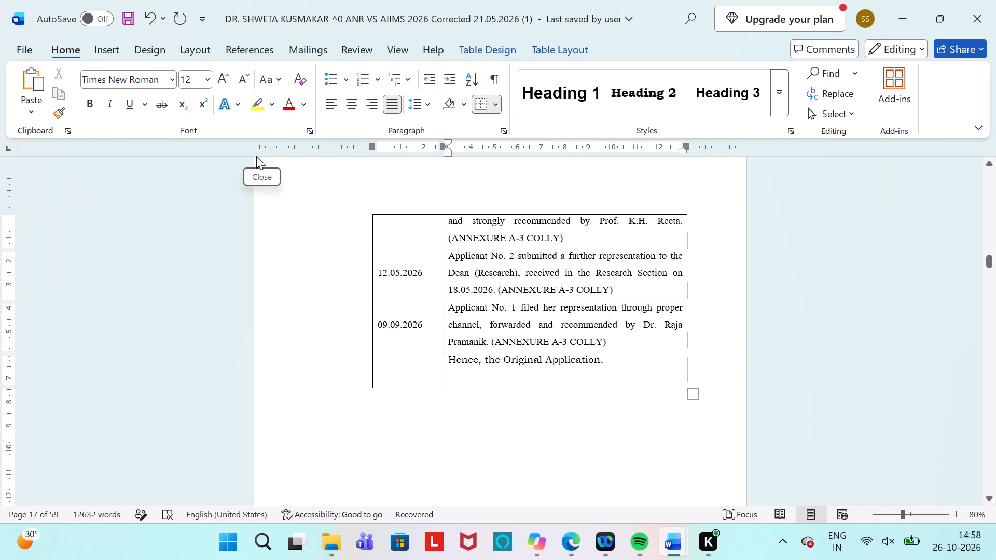
Review the list of dates entries on pages 16 and 17, from the 21.05.2025 Office Memorandum to the closing line.
scroll(336, 271, up, 1)
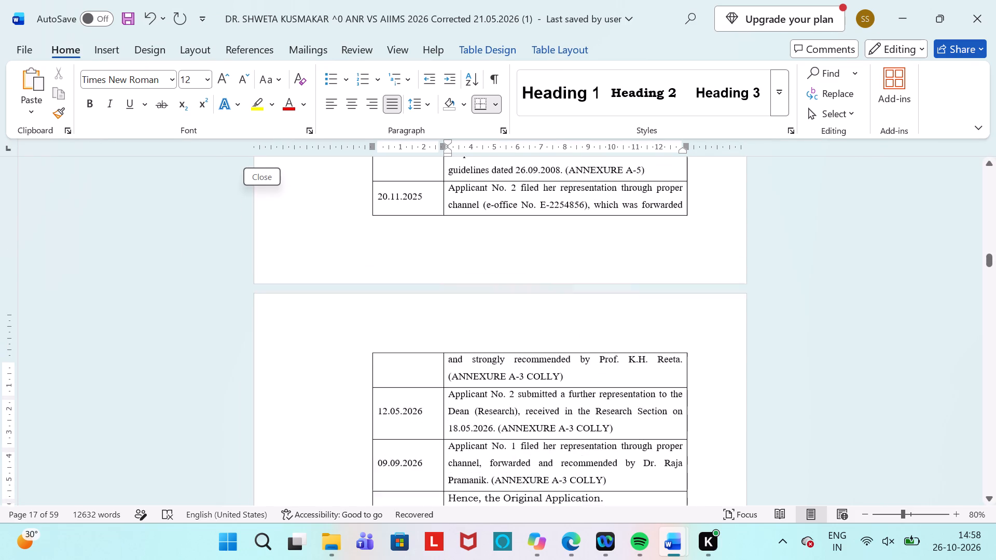
scroll(336, 271, up, 1)
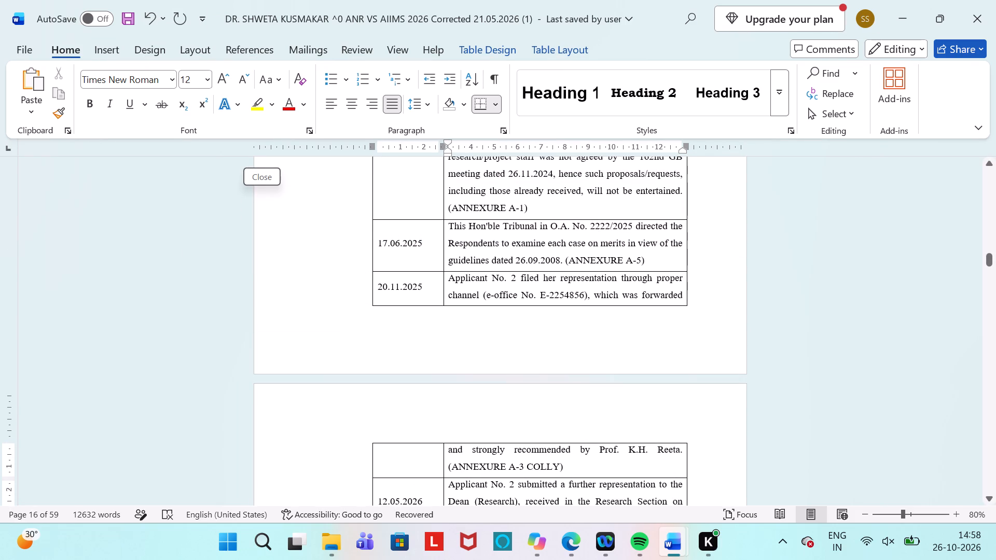
scroll(339, 251, up, 1)
scroll(339, 251, down, 1)
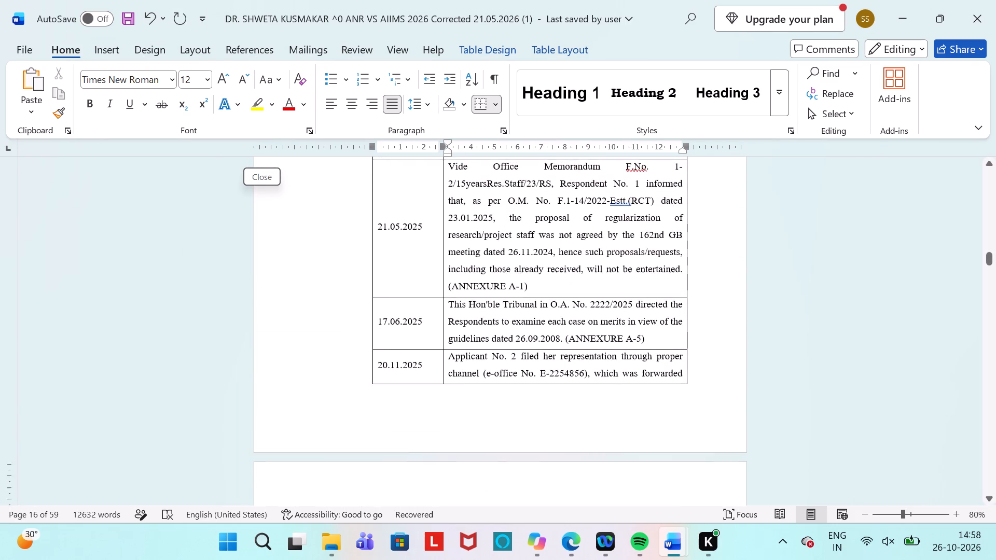
scroll(339, 251, down, 3)
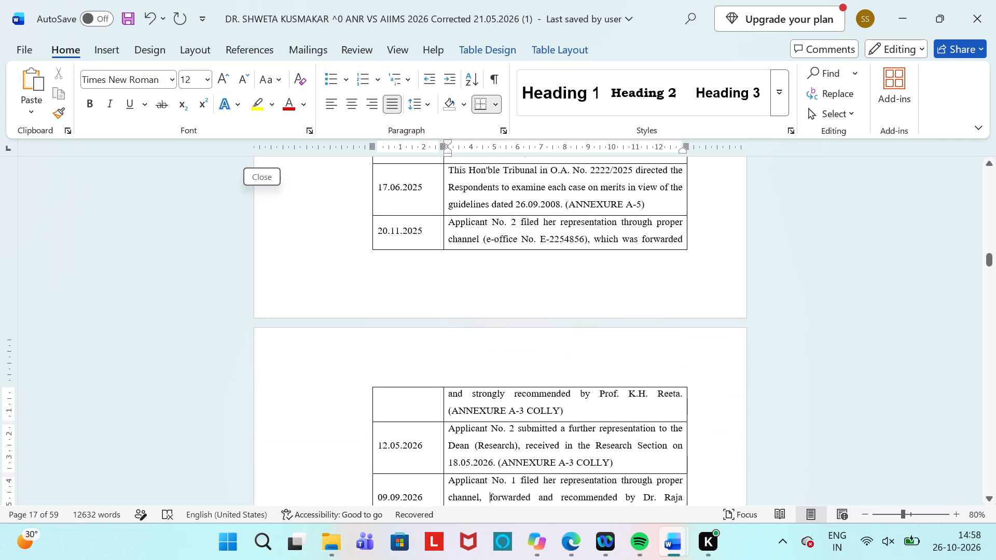
scroll(384, 272, down, 2)
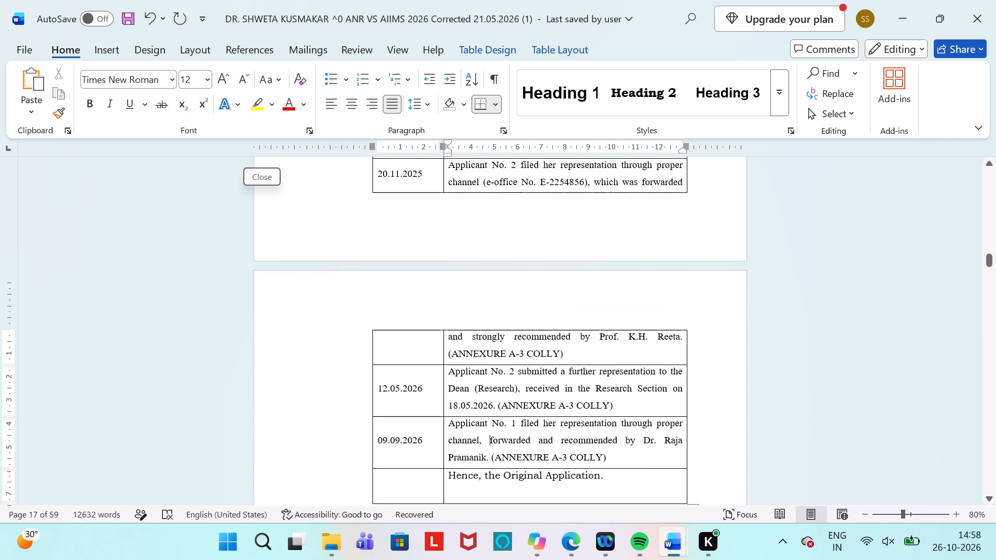
scroll(384, 272, down, 1)
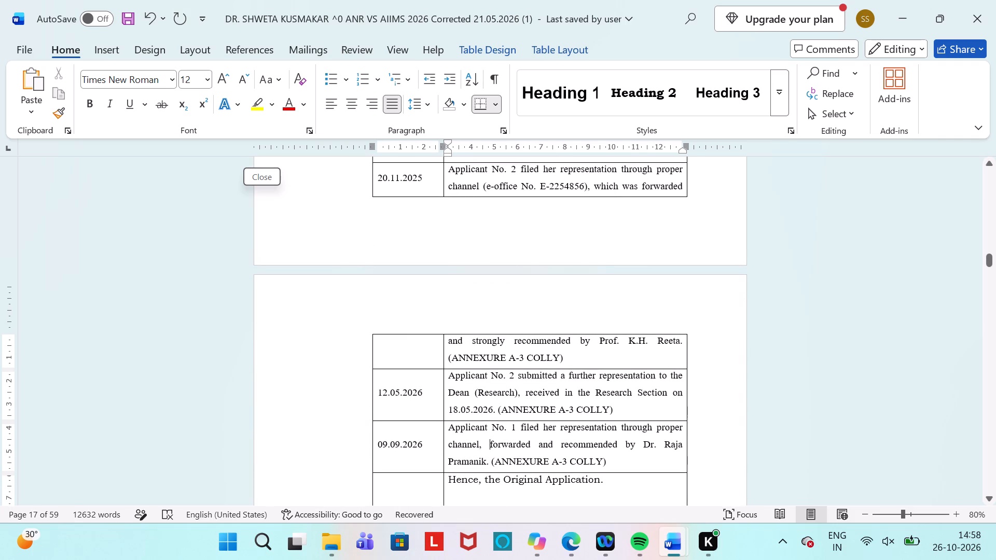
scroll(384, 272, down, 1)
scroll(520, 249, down, 1)
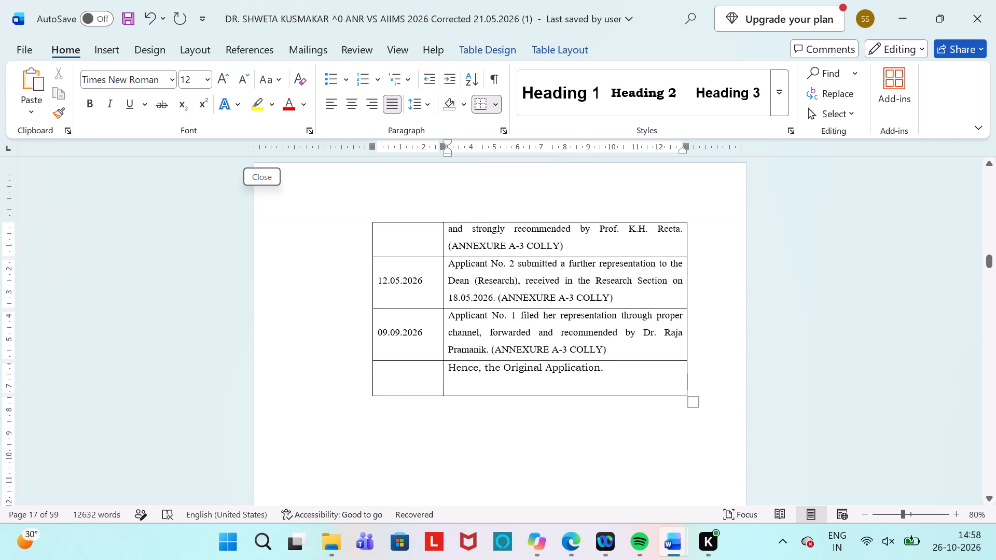
scroll(533, 195, down, 1)
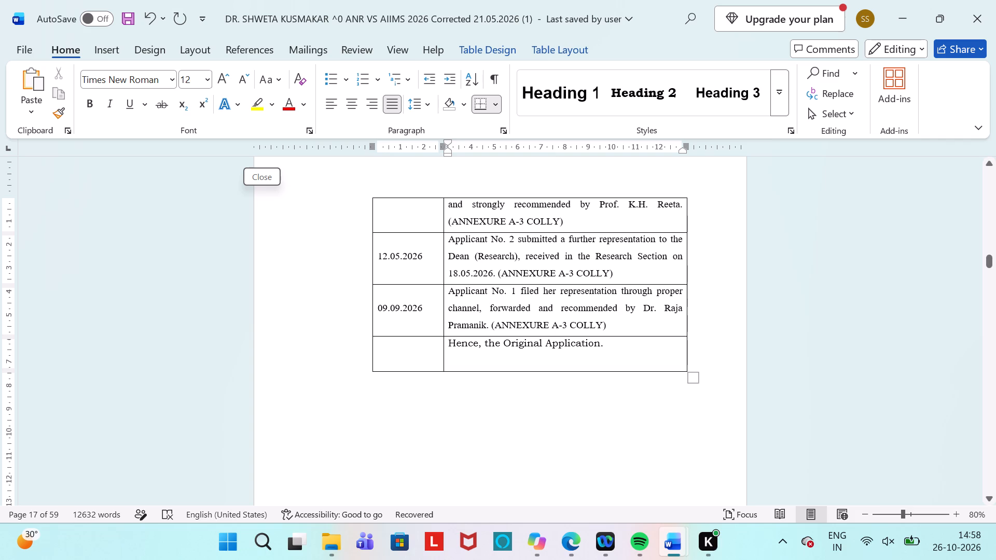
Recheck the wording and order of the 20.11.2025, 12.05.2026 and 09.09.2026 representation entries across pages 16 and 17.
scroll(580, 218, up, 2)
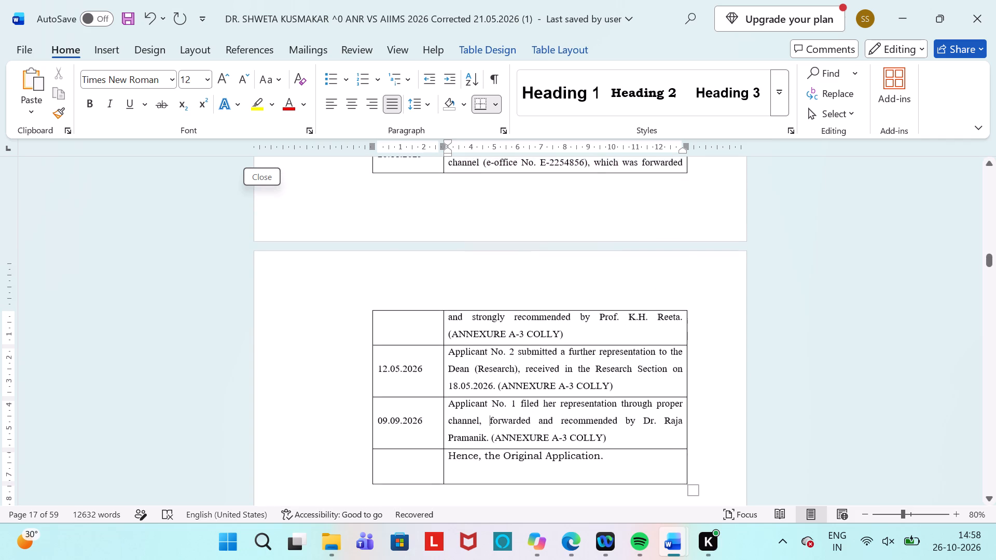
scroll(580, 218, up, 1)
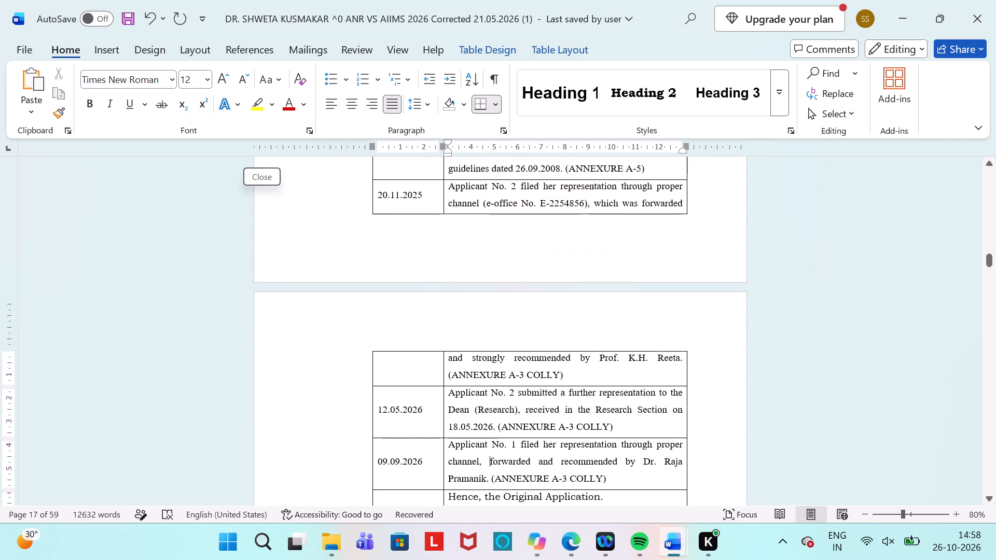
scroll(580, 218, down, 1)
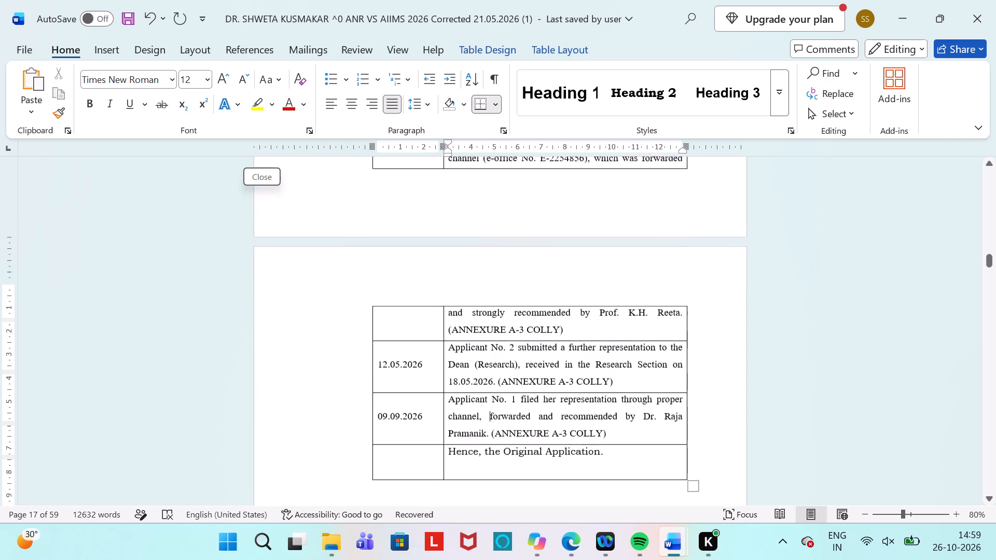
scroll(580, 218, down, 2)
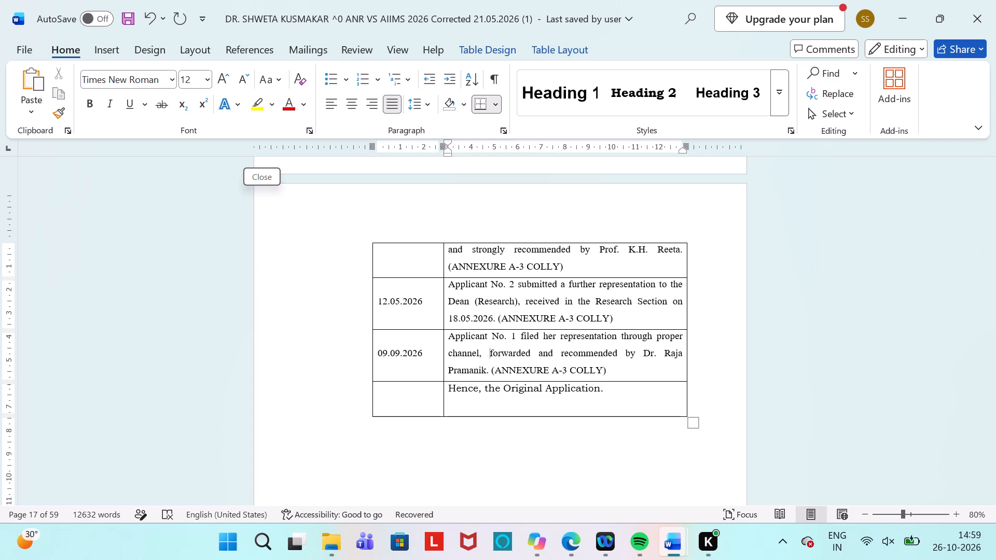
scroll(611, 370, up, 2)
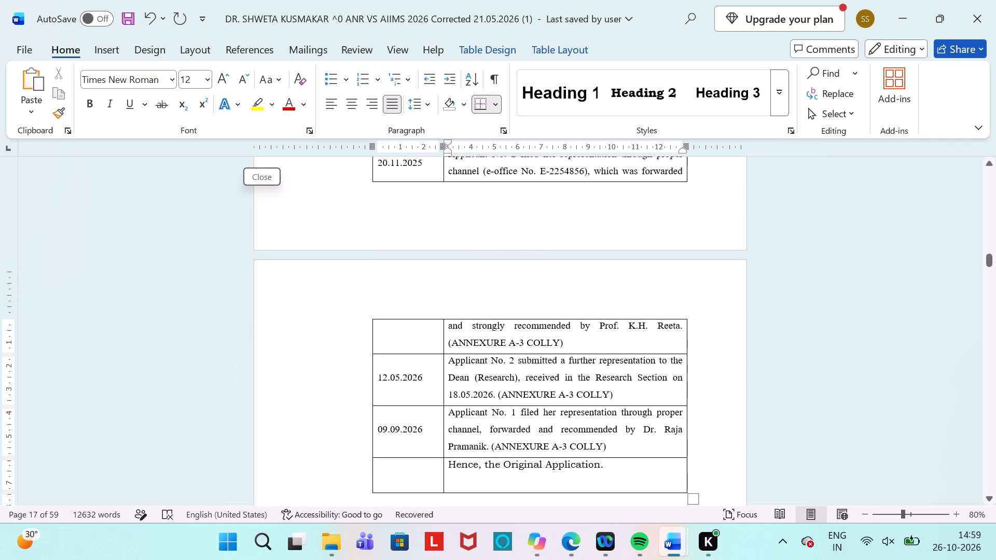
scroll(611, 370, down, 1)
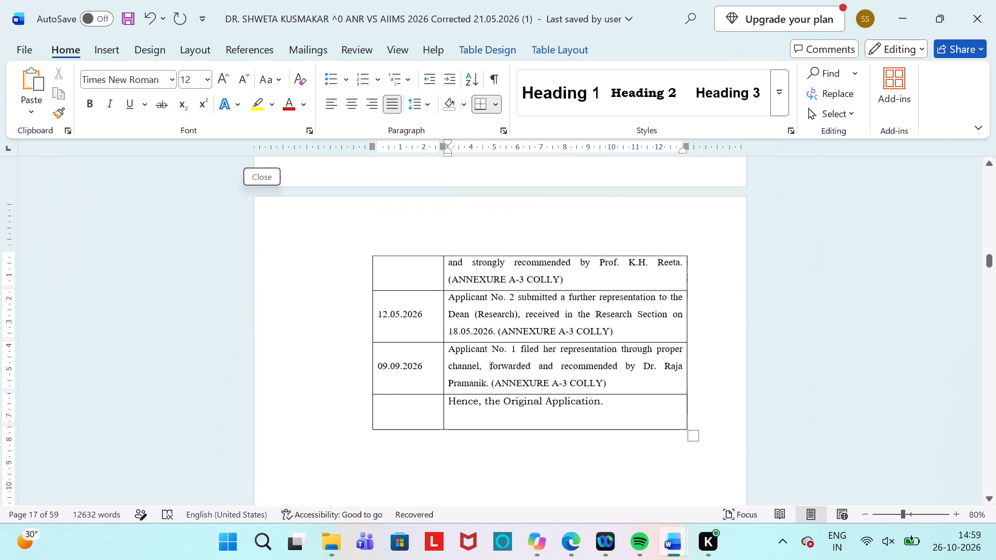
scroll(611, 370, down, 1)
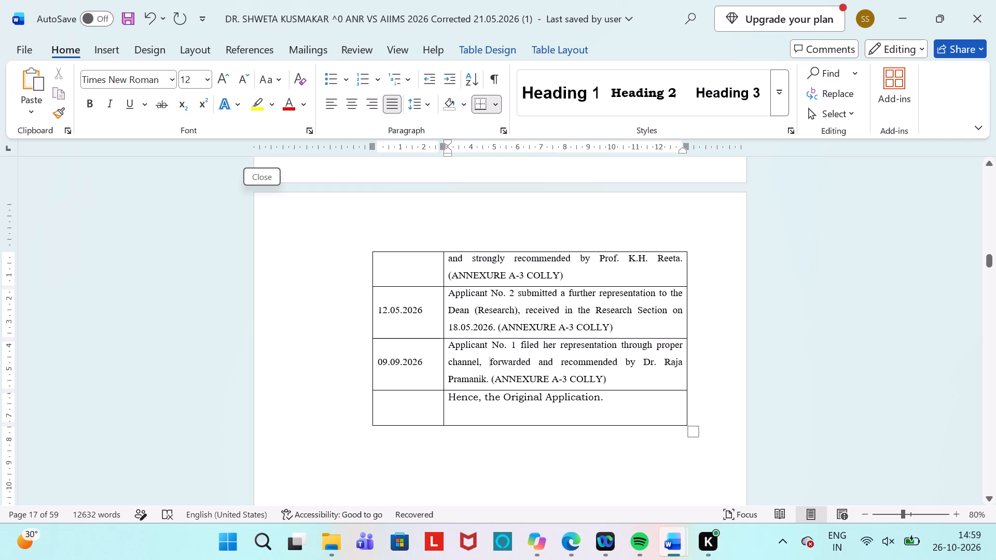
scroll(608, 376, up, 2)
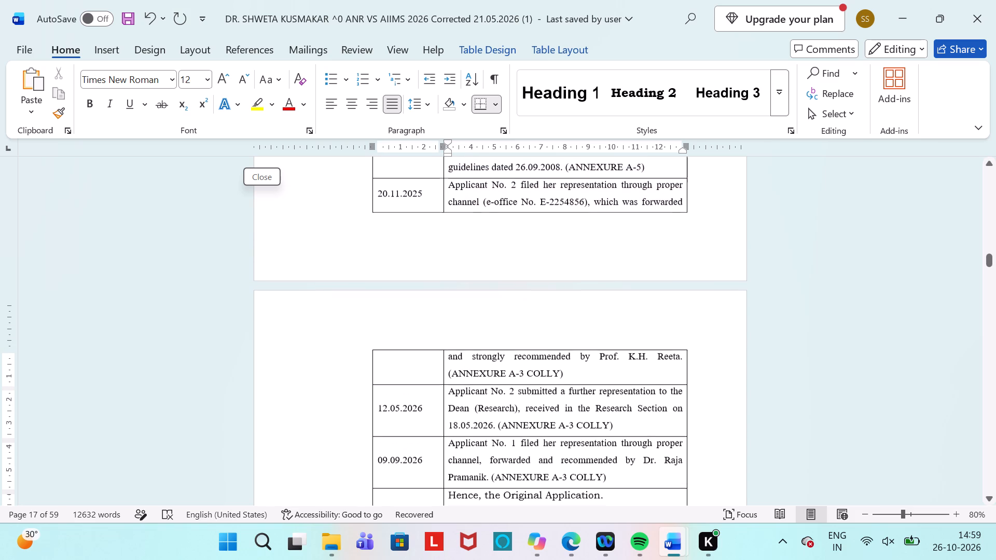
scroll(608, 376, up, 2)
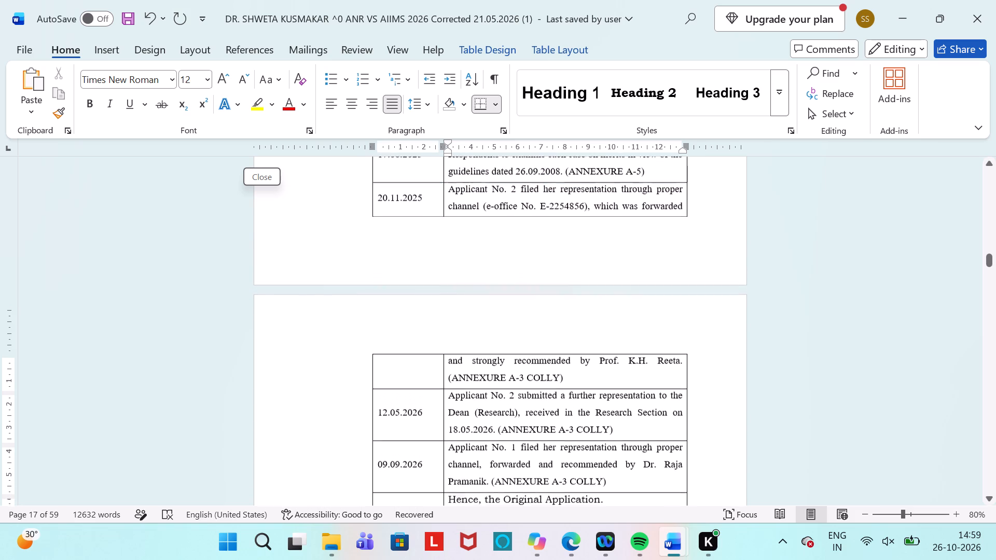
scroll(608, 376, up, 1)
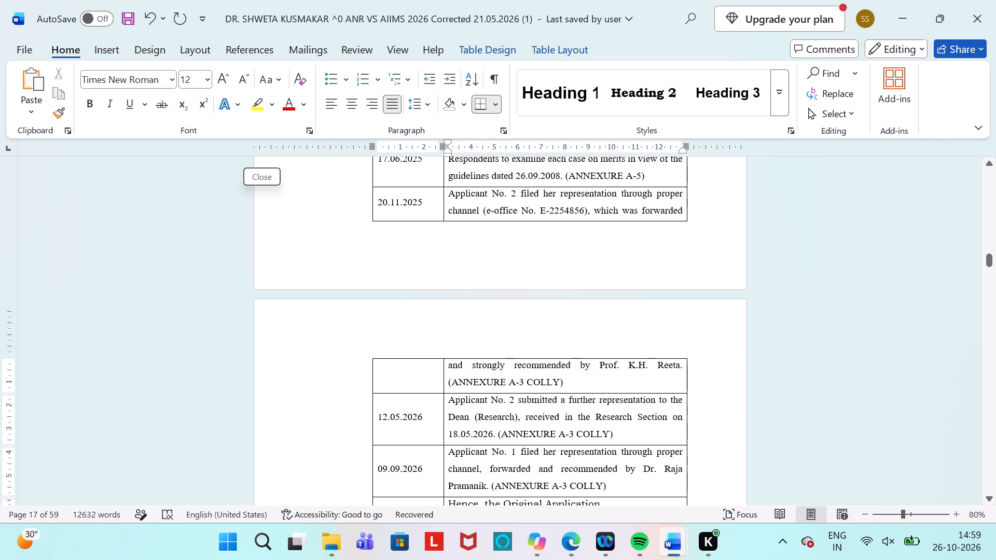
scroll(579, 376, down, 1)
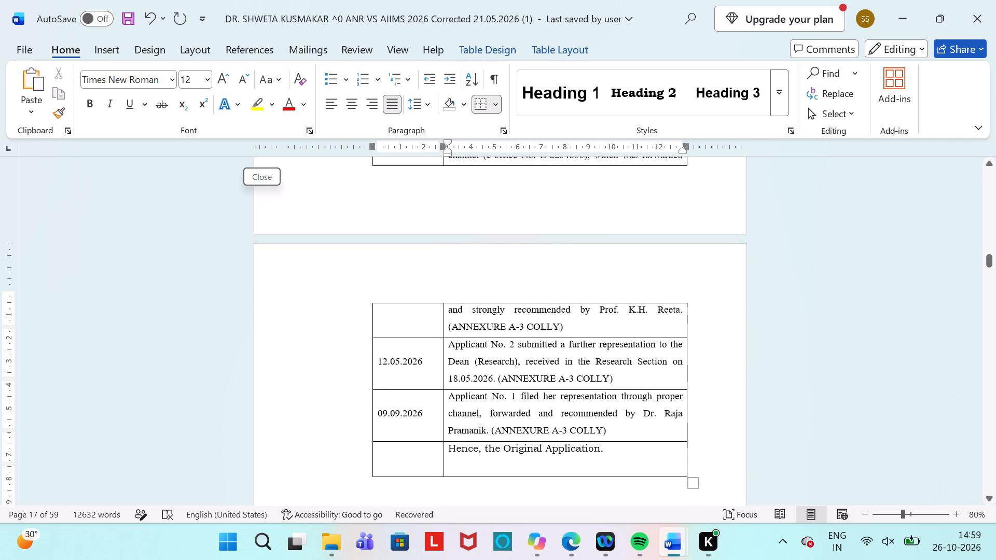
scroll(579, 376, down, 2)
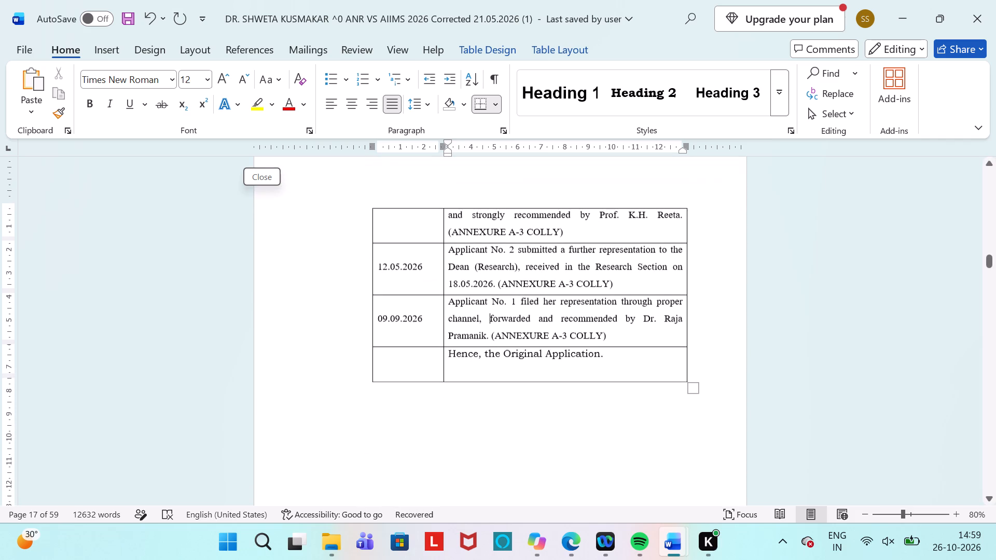
scroll(579, 376, down, 1)
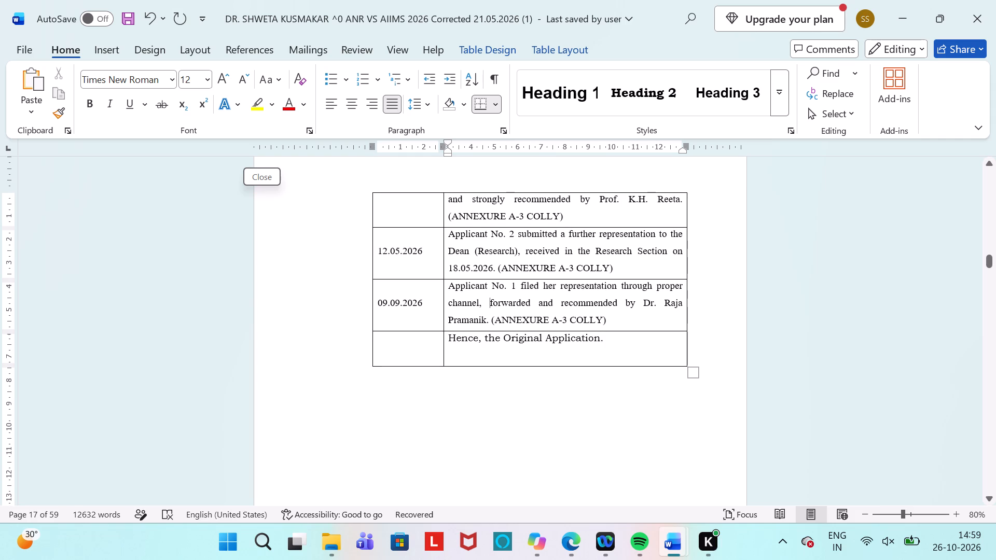
scroll(579, 376, up, 1)
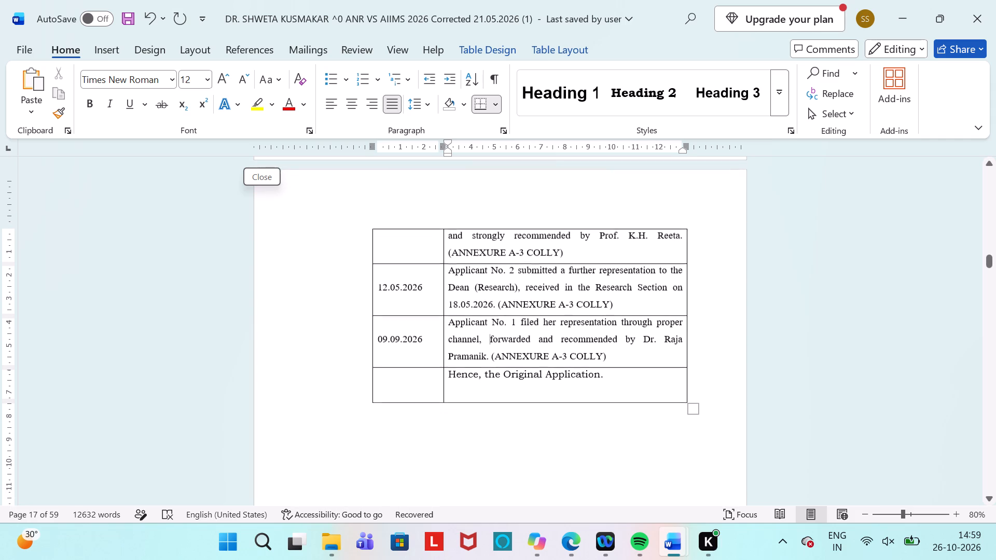
scroll(579, 376, up, 1)
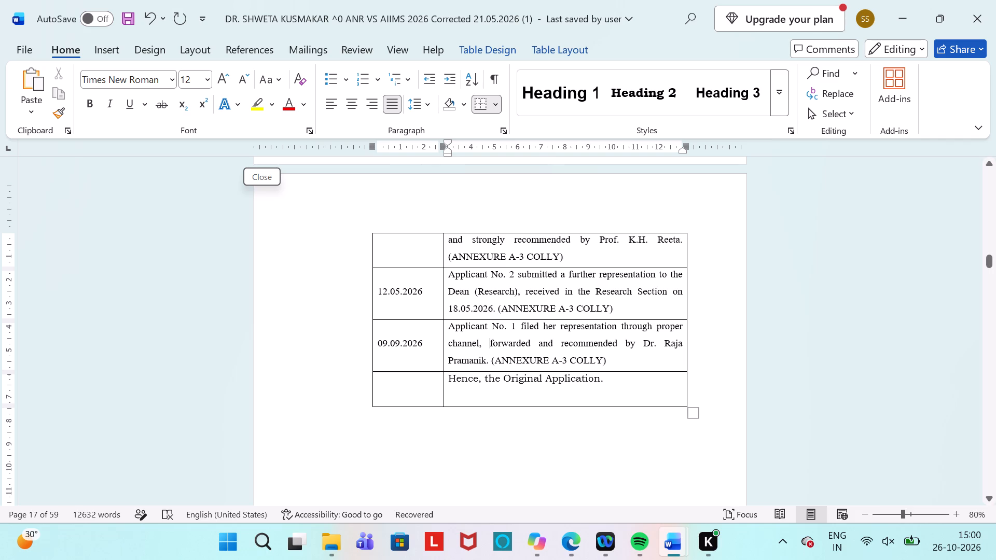
Insert a table row below the 09.09.2026 entry on page 17 and enter 10.09.2026 as its date.
click(628, 340)
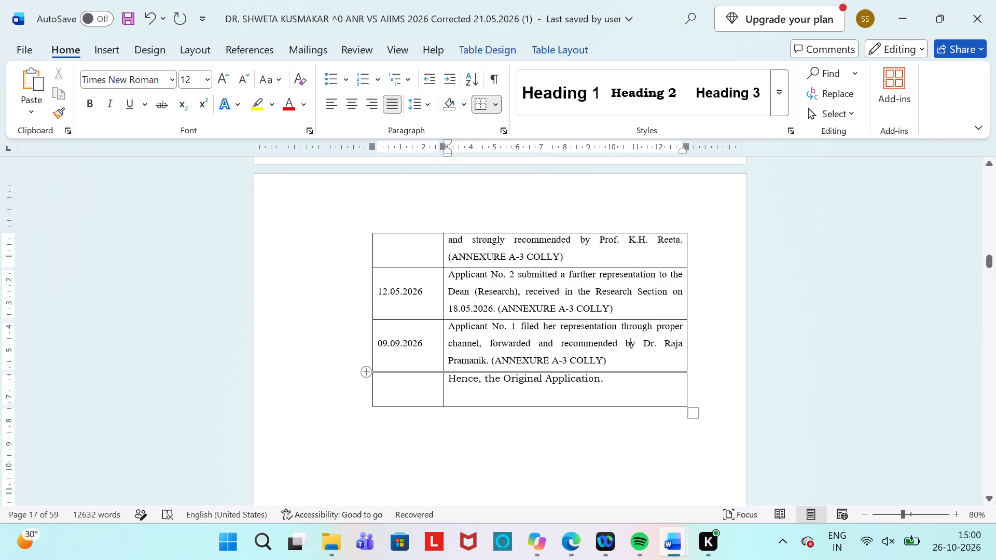
click(369, 374)
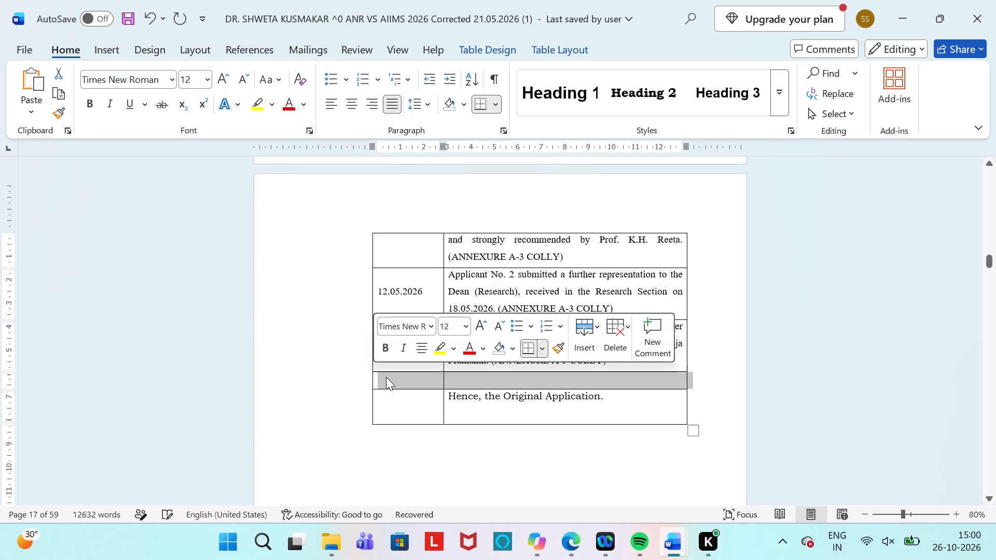
click(386, 377)
key(1)
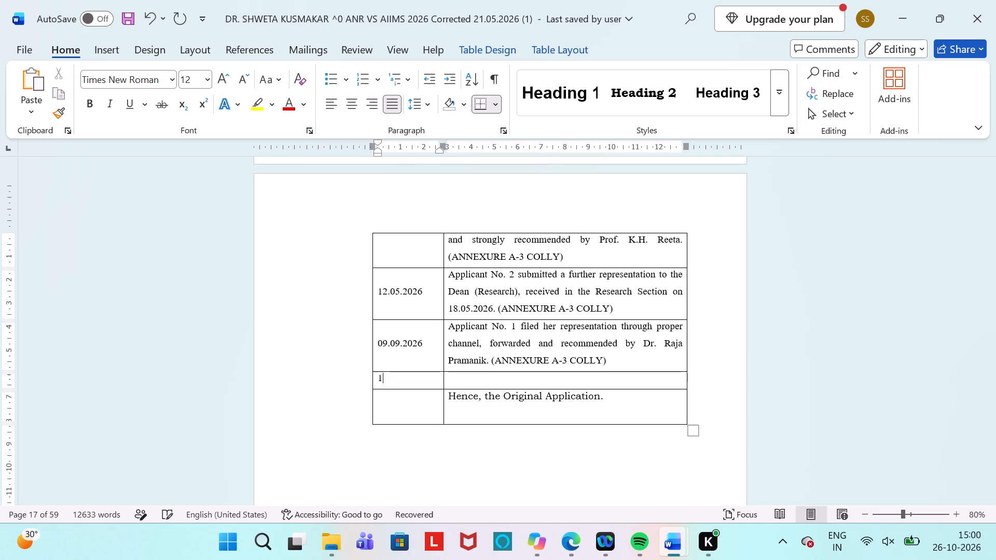
key(0)
key(period)
text(09)
key(period)
text(2026)
Compare the 17.06.2025 to 09.09.2026 entries across pages 16 and 17 with the new 10.09.2026 row to decide its wording.
scroll(386, 377, up, 1)
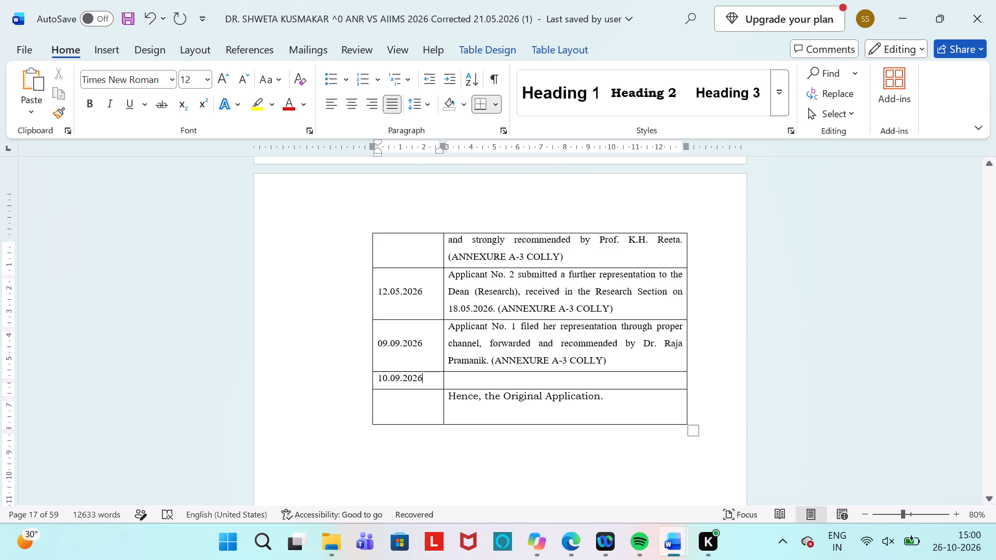
scroll(386, 377, up, 1)
scroll(472, 337, up, 1)
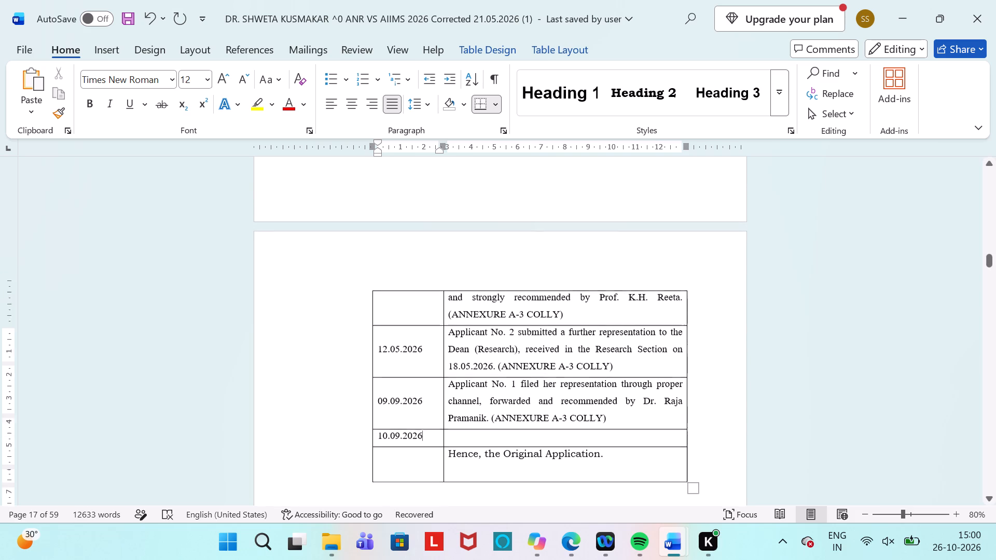
scroll(472, 337, up, 1)
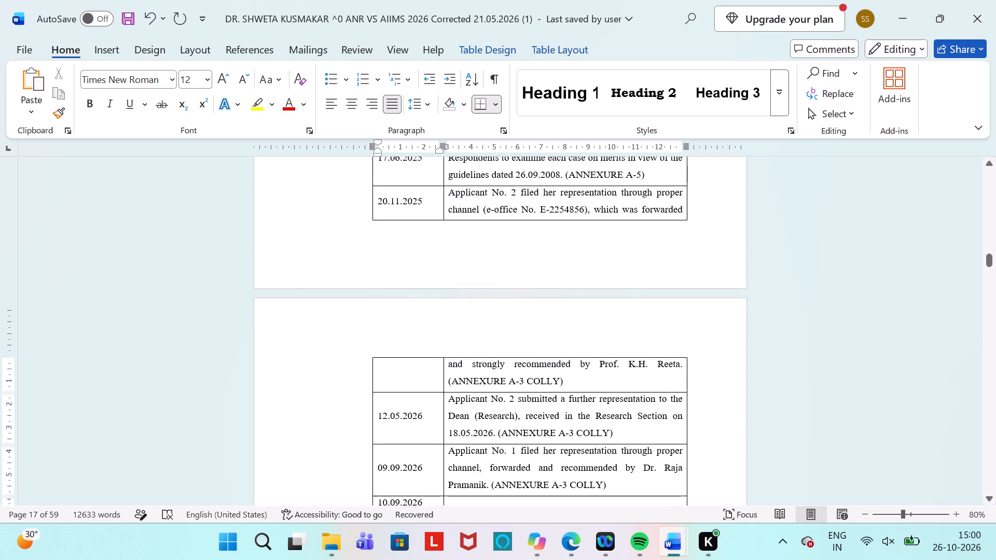
scroll(482, 238, up, 1)
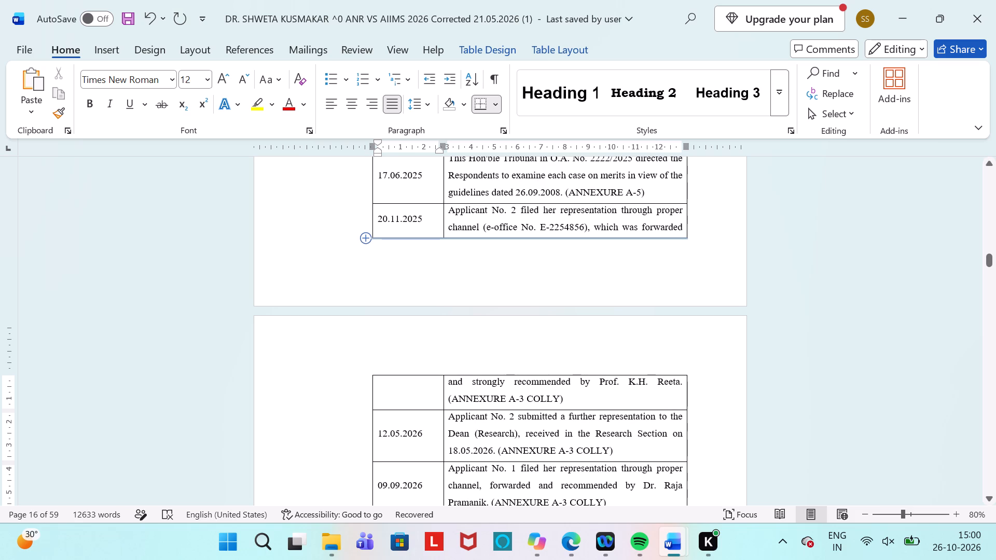
scroll(589, 274, down, 2)
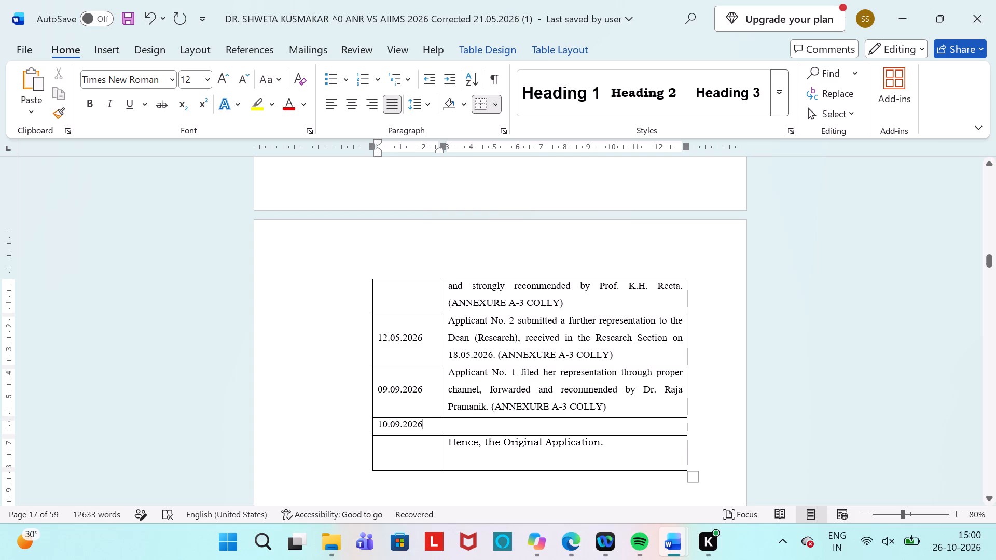
scroll(653, 339, up, 1)
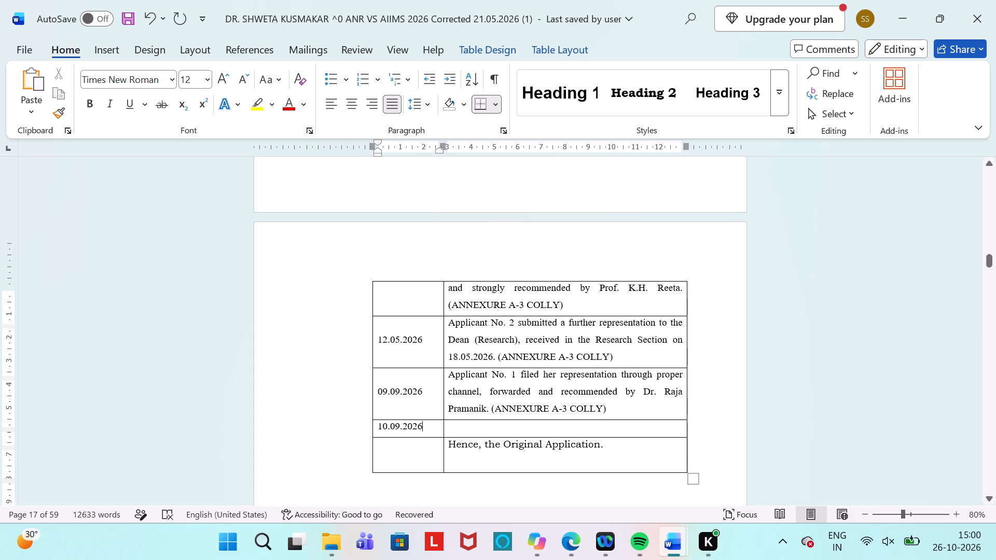
scroll(653, 339, up, 1)
scroll(627, 357, down, 1)
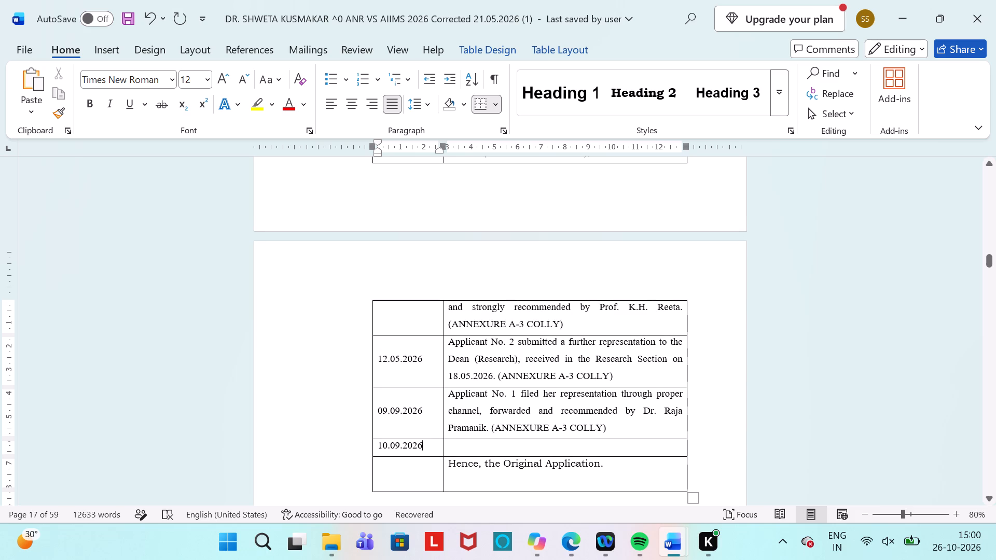
scroll(627, 357, down, 1)
scroll(472, 332, up, 1)
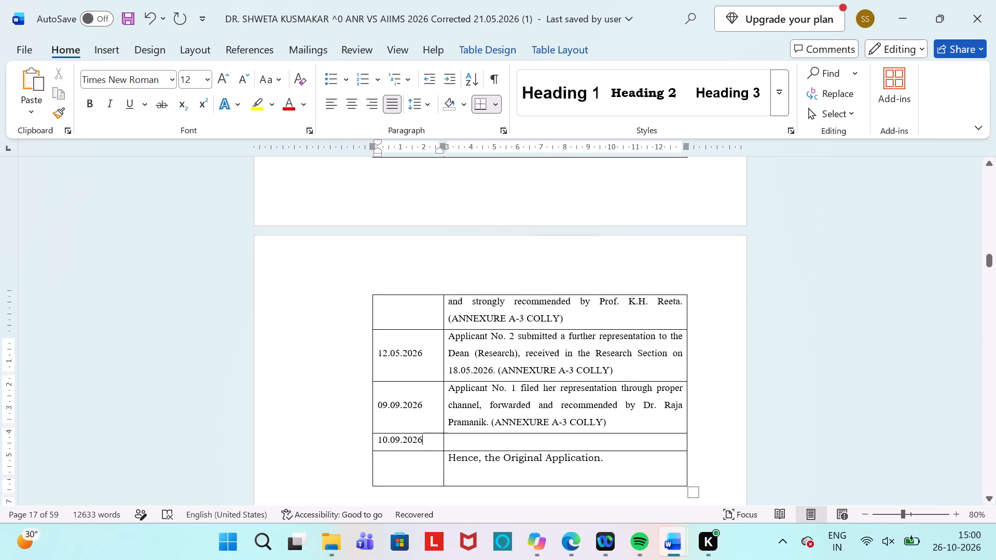
scroll(472, 332, up, 1)
scroll(491, 356, down, 1)
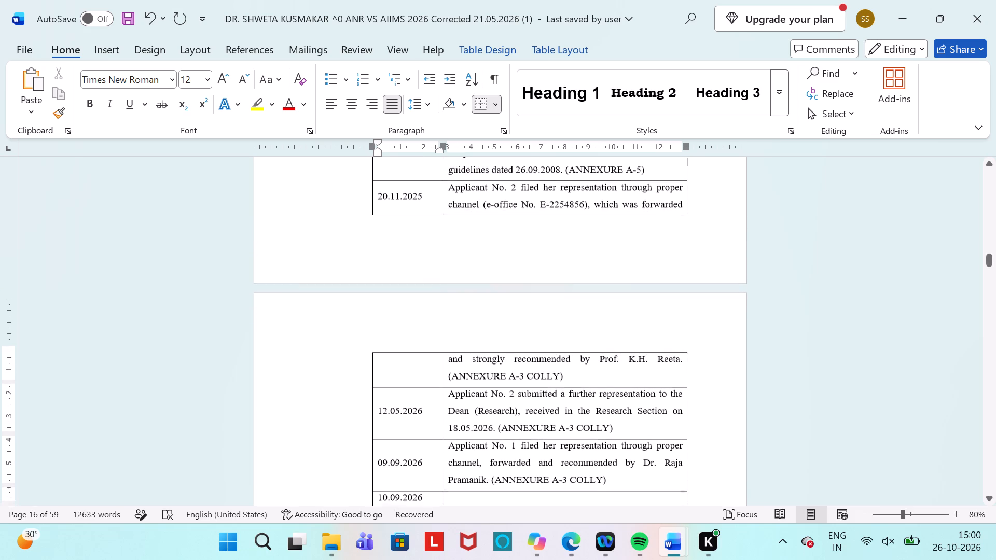
scroll(491, 356, down, 1)
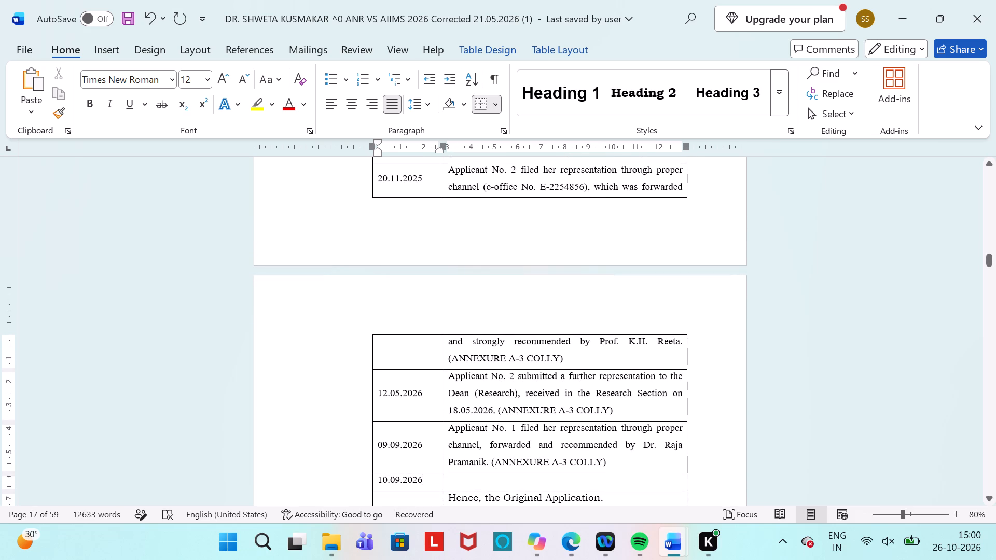
scroll(491, 356, down, 1)
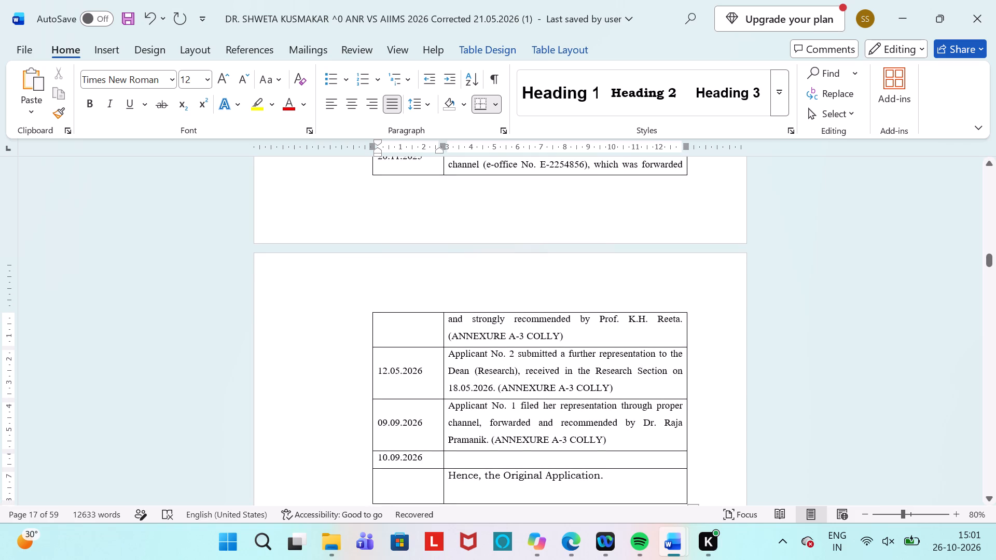
scroll(491, 356, up, 1)
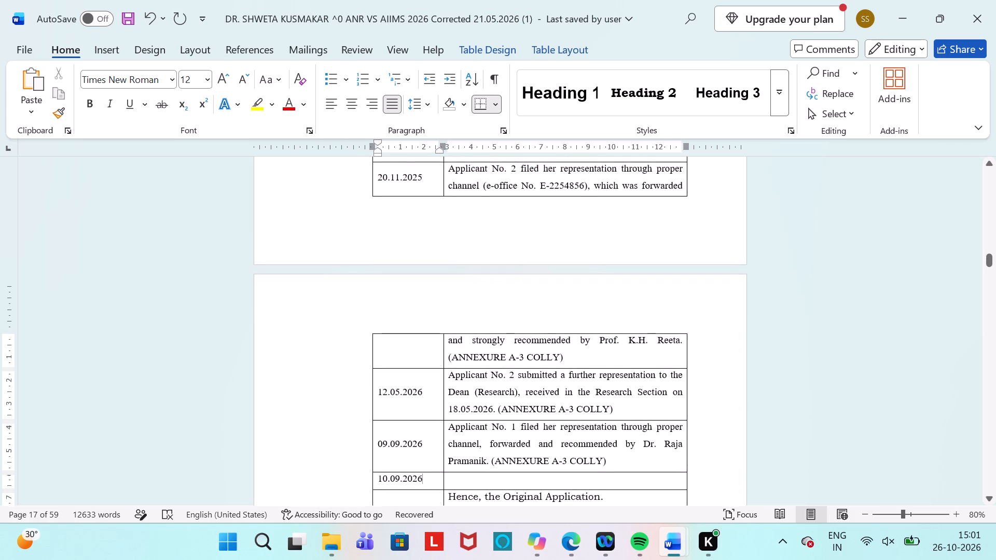
scroll(491, 356, up, 1)
scroll(547, 305, up, 2)
scroll(829, 339, down, 1)
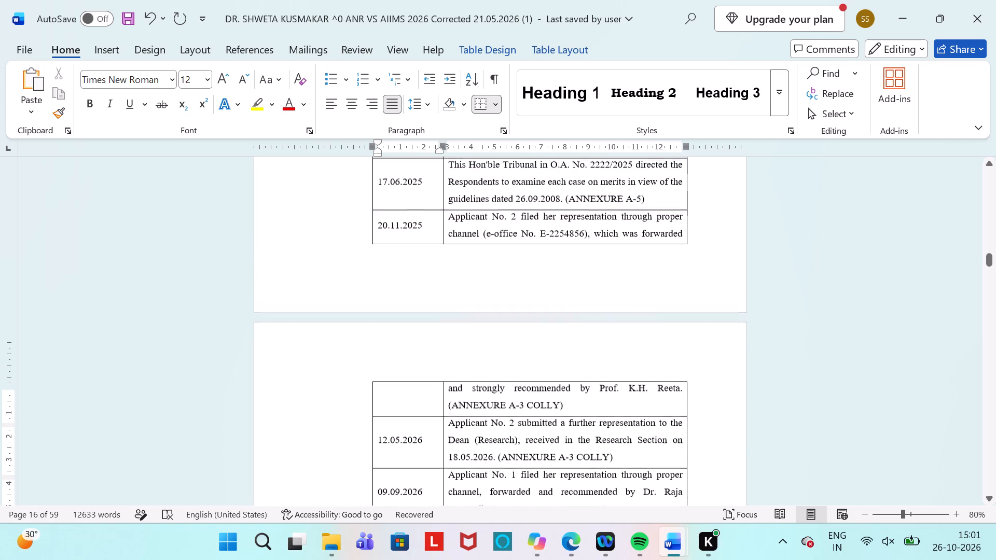
scroll(829, 339, down, 2)
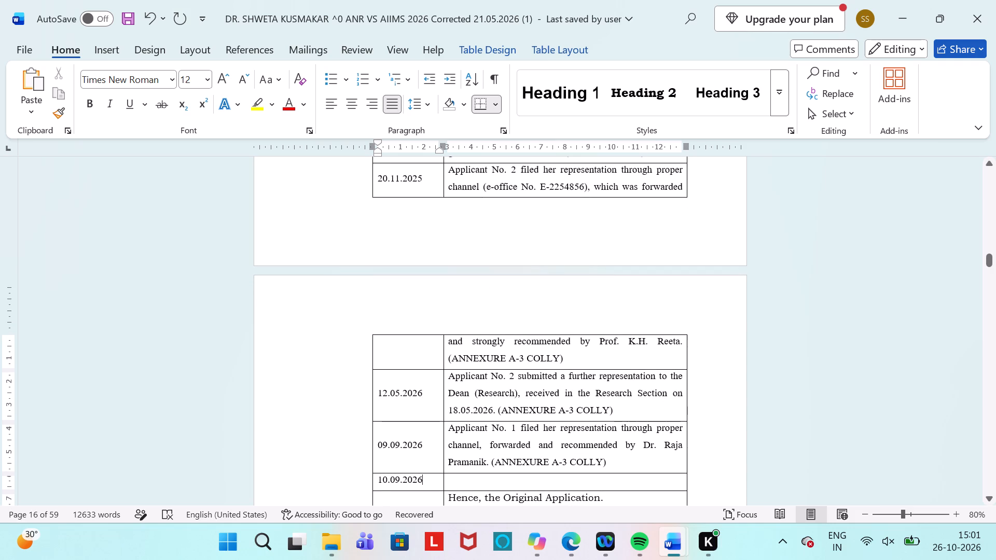
scroll(829, 339, up, 1)
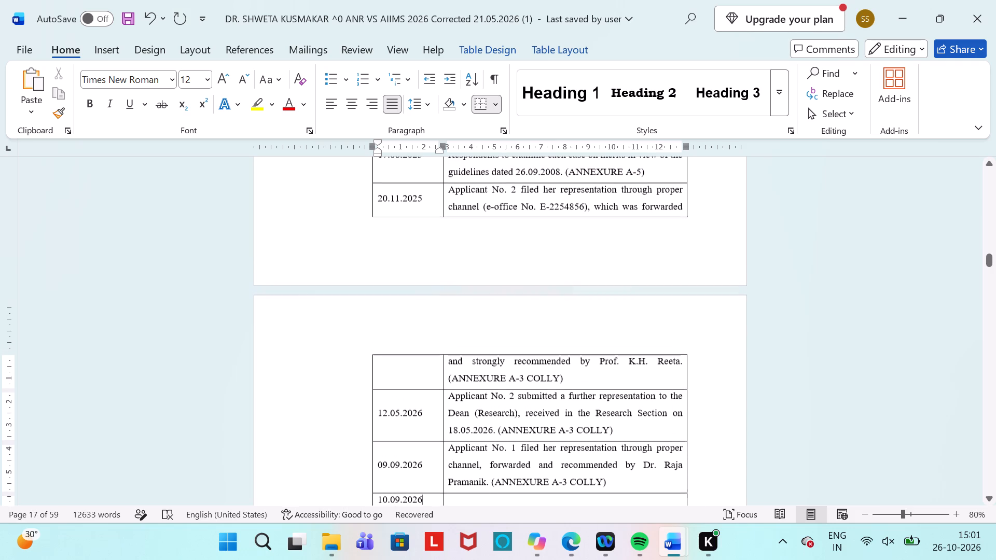
scroll(829, 339, up, 1)
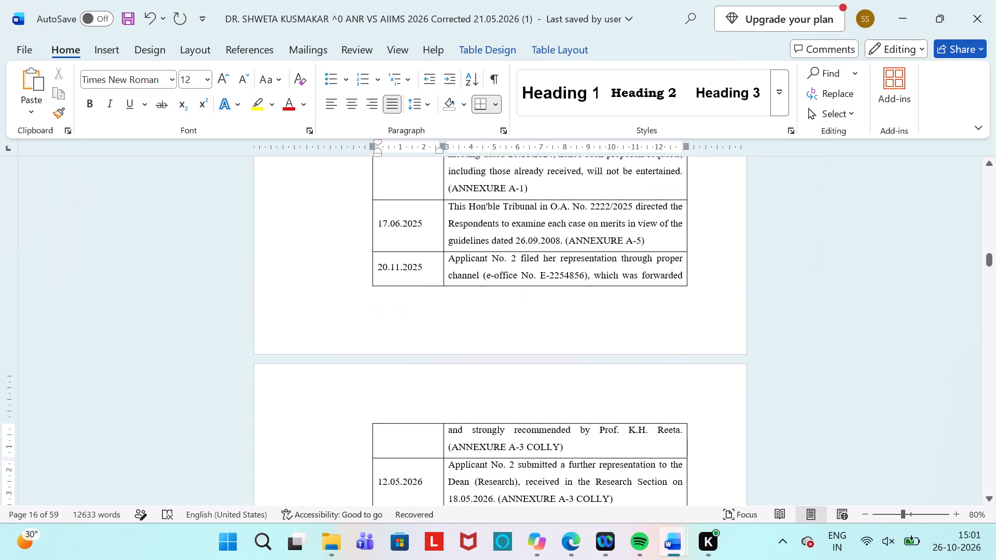
scroll(829, 339, down, 1)
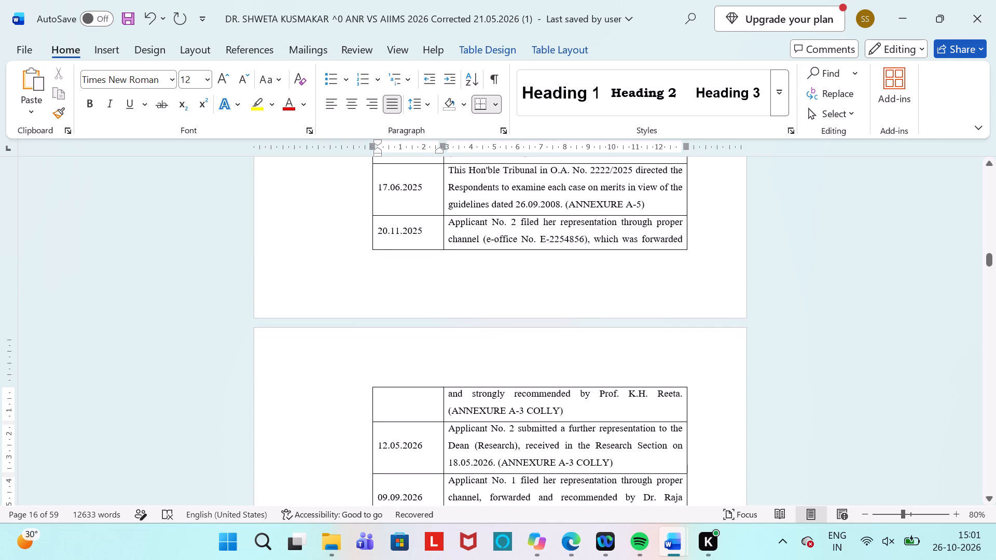
scroll(829, 339, down, 1)
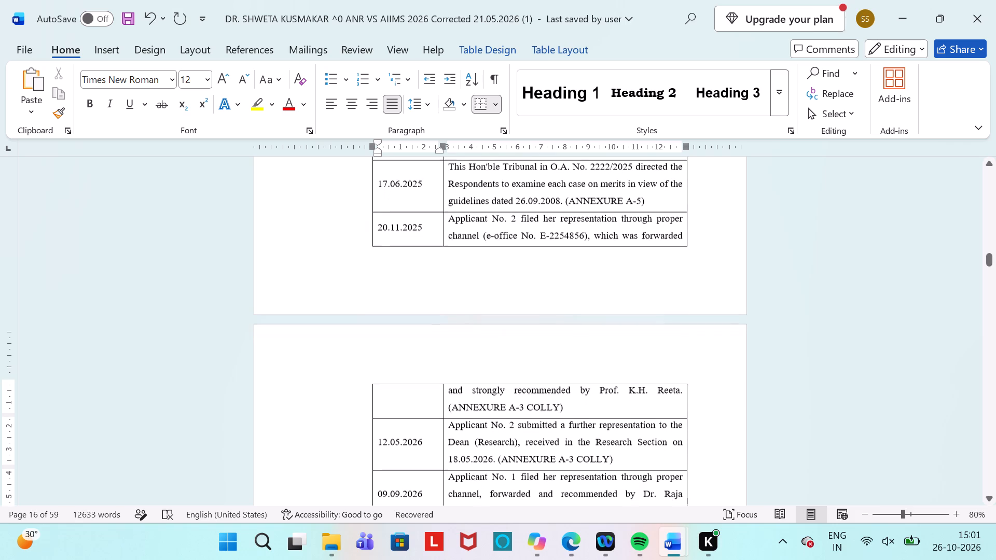
scroll(829, 339, down, 1)
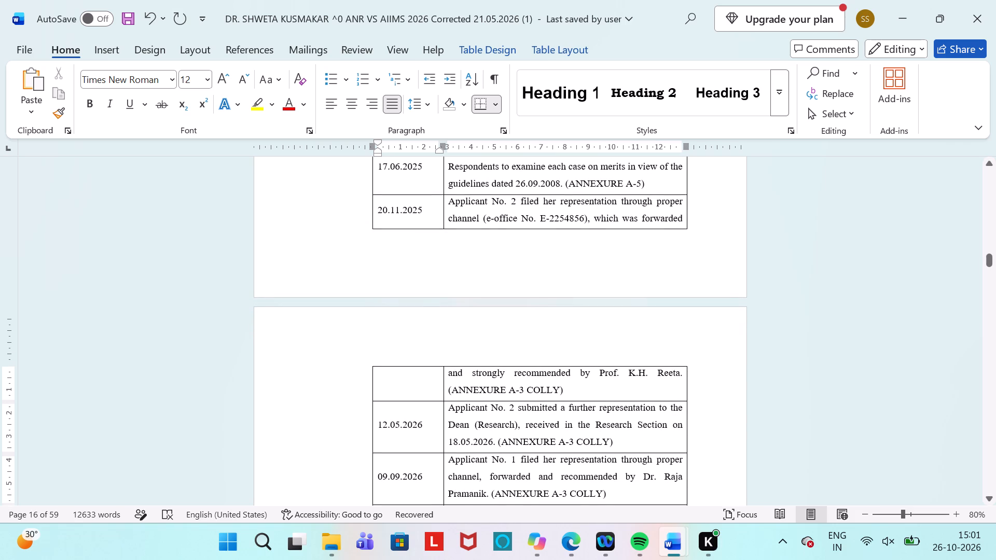
scroll(829, 339, down, 1)
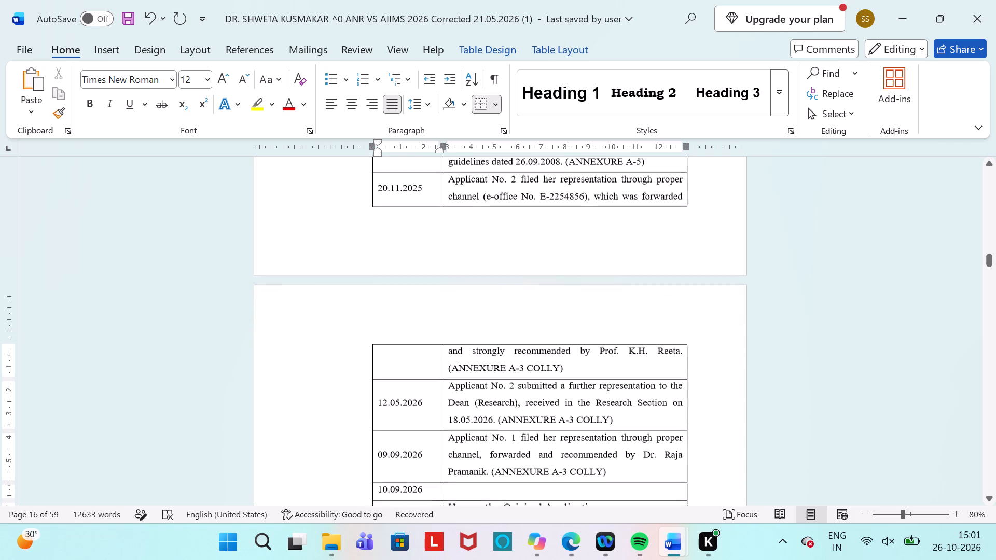
scroll(829, 339, down, 1)
scroll(829, 339, up, 1)
scroll(829, 339, down, 1)
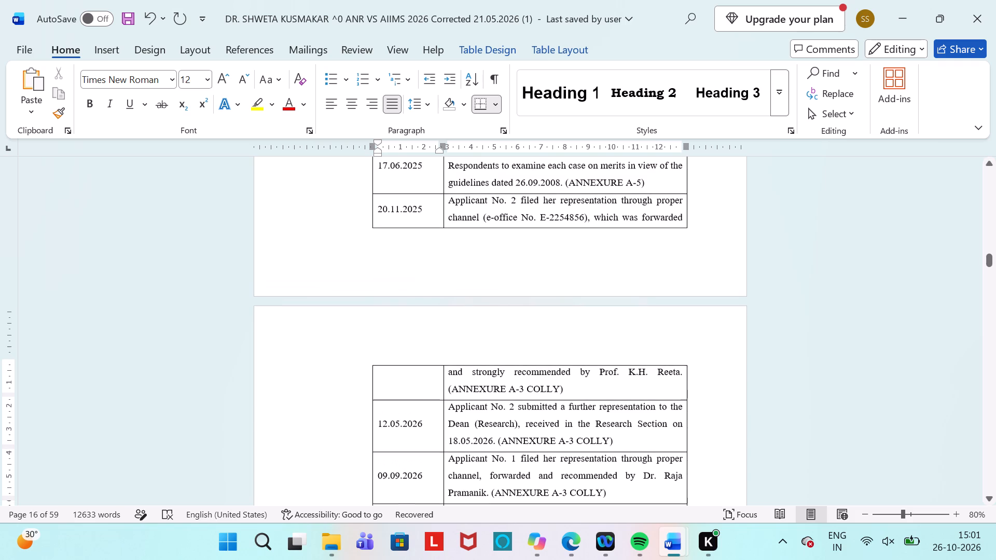
scroll(829, 339, down, 1)
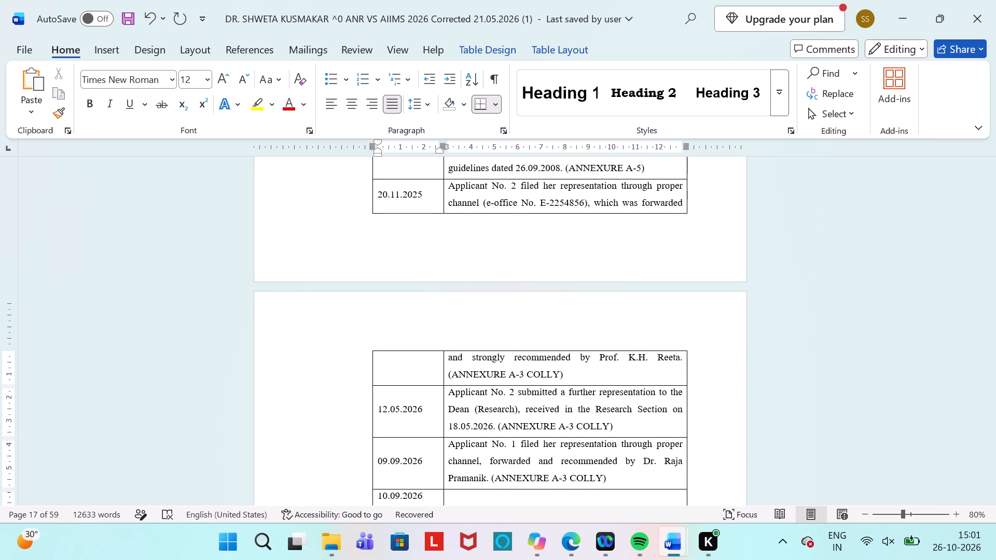
scroll(829, 339, up, 1)
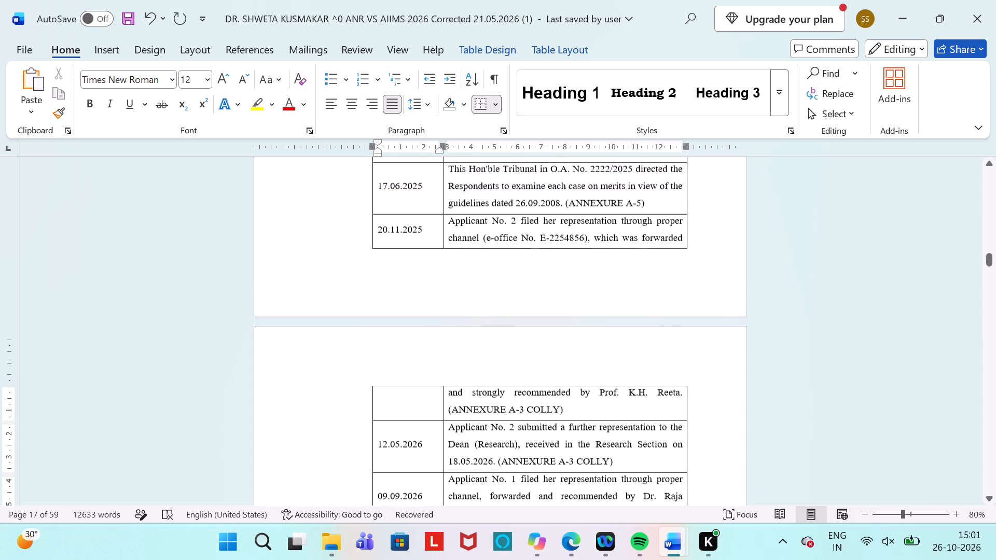
scroll(829, 339, down, 1)
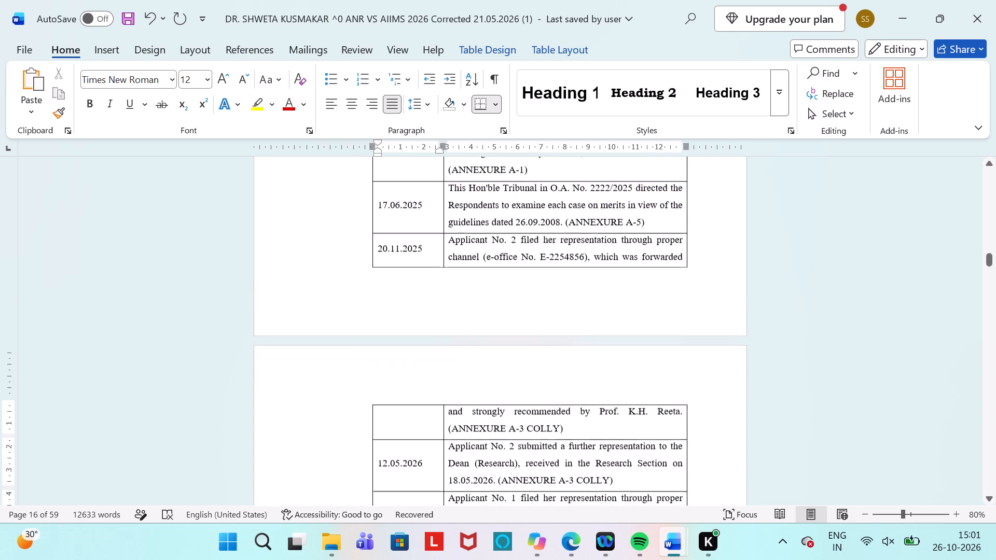
scroll(829, 339, down, 1)
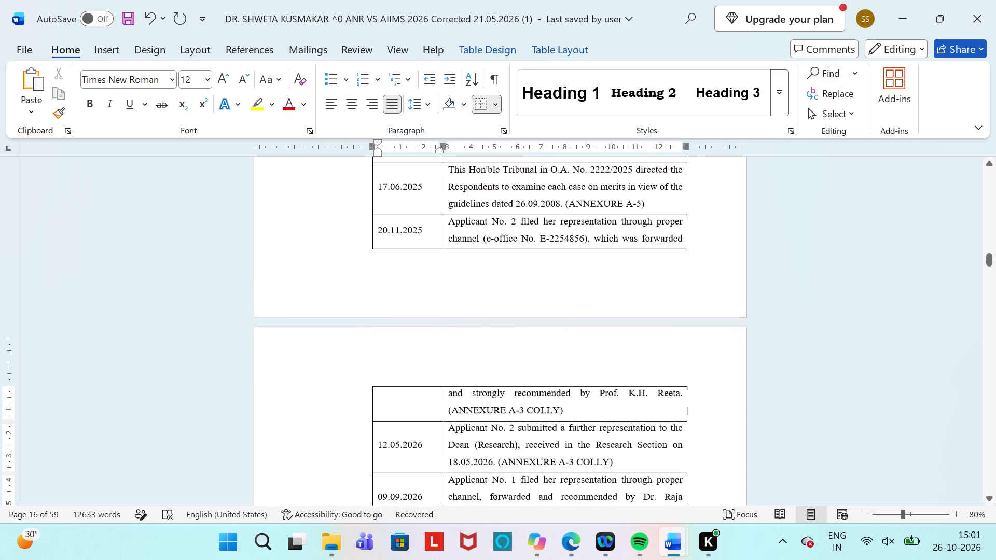
scroll(829, 339, down, 2)
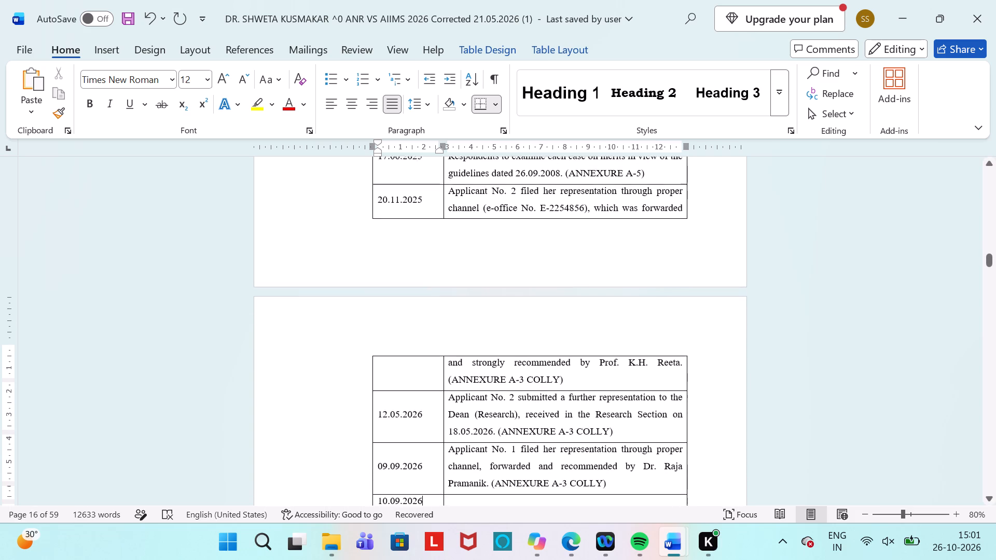
scroll(829, 339, down, 1)
scroll(829, 339, up, 1)
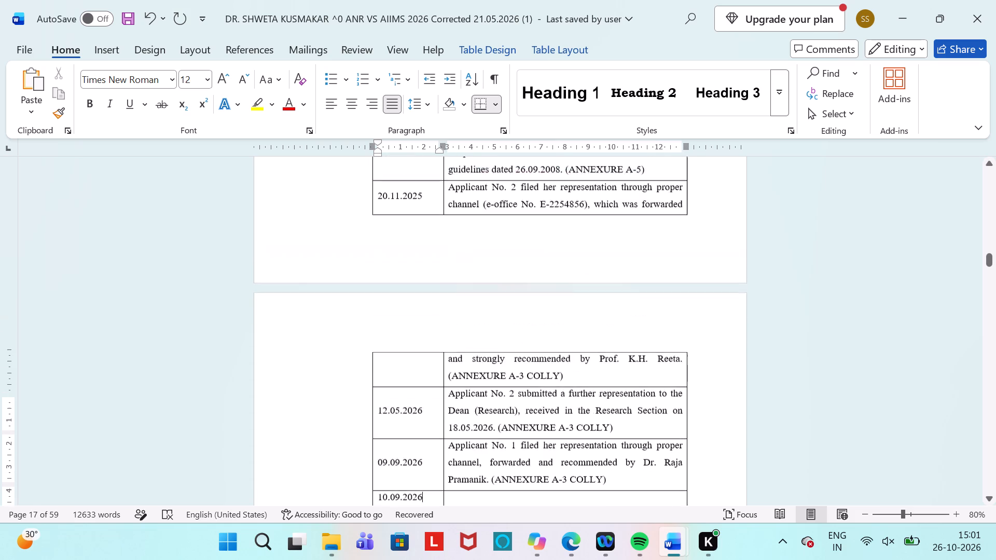
scroll(829, 339, up, 1)
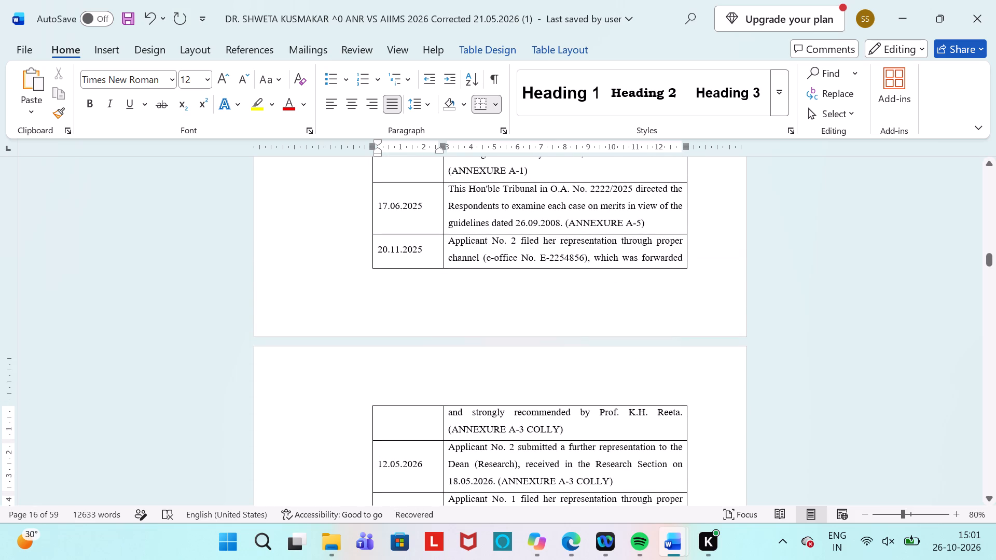
scroll(829, 339, down, 1)
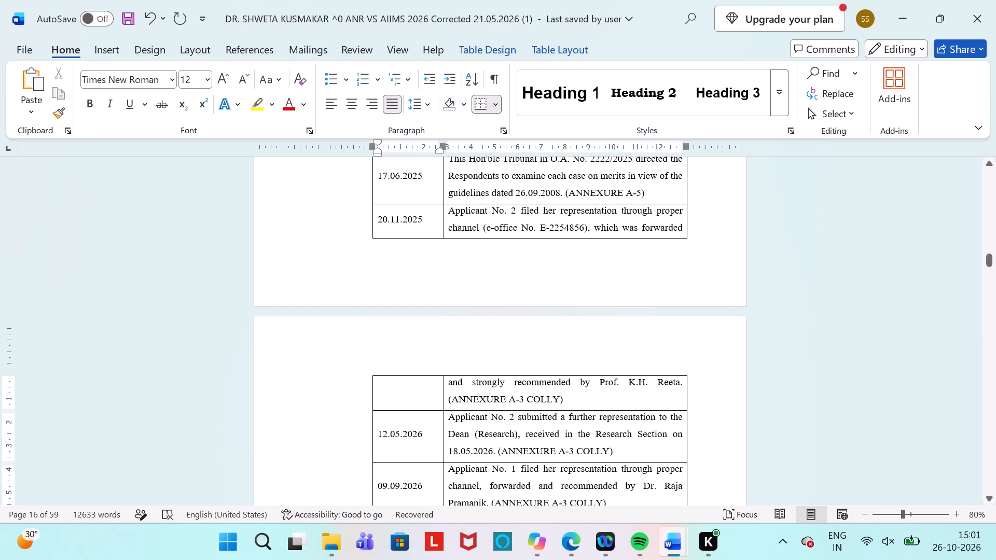
scroll(829, 339, down, 1)
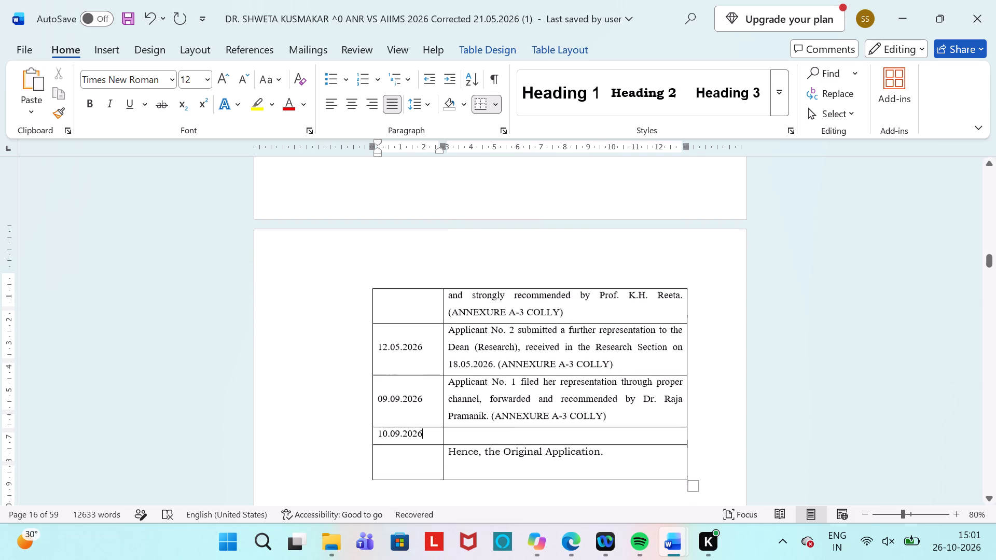
scroll(829, 339, down, 1)
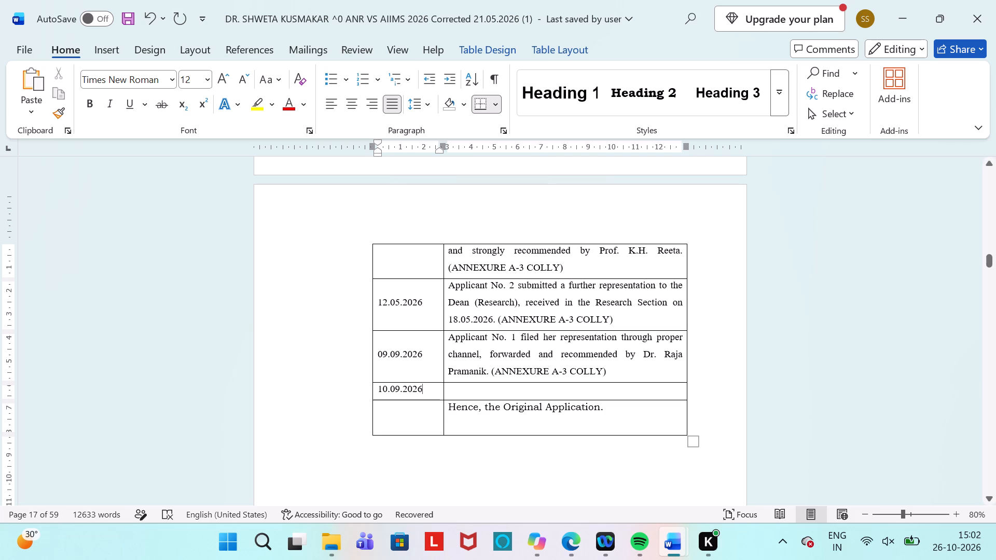
Review the earlier list of dates entries on page 16, from 17.08.2006 through the 20.11.2025 representation.
scroll(712, 256, up, 3)
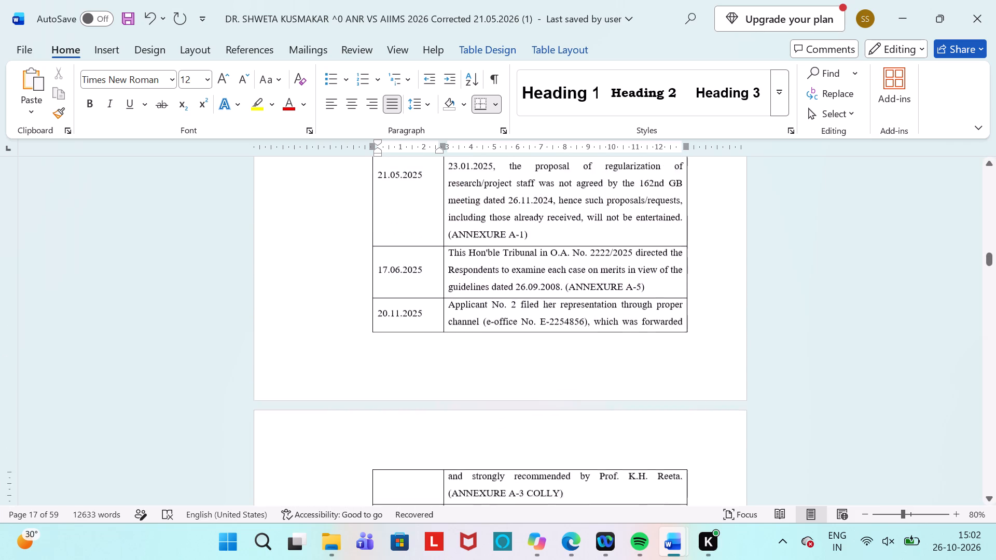
scroll(712, 256, up, 3)
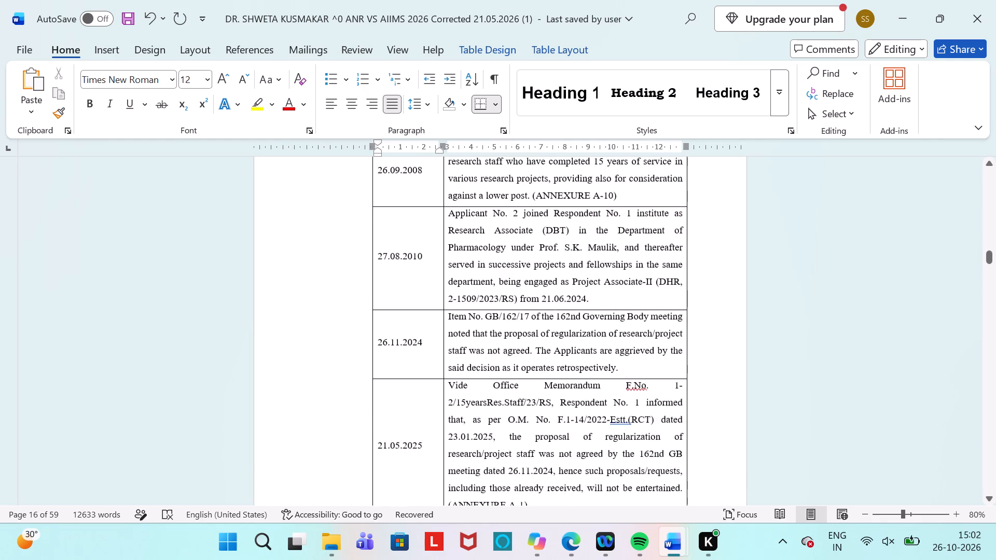
scroll(712, 256, up, 3)
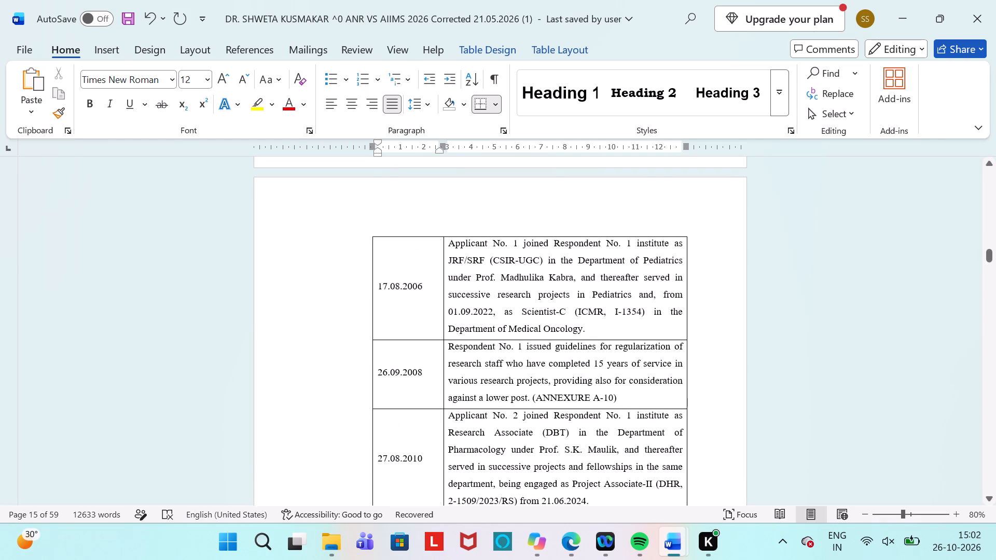
scroll(712, 256, down, 4)
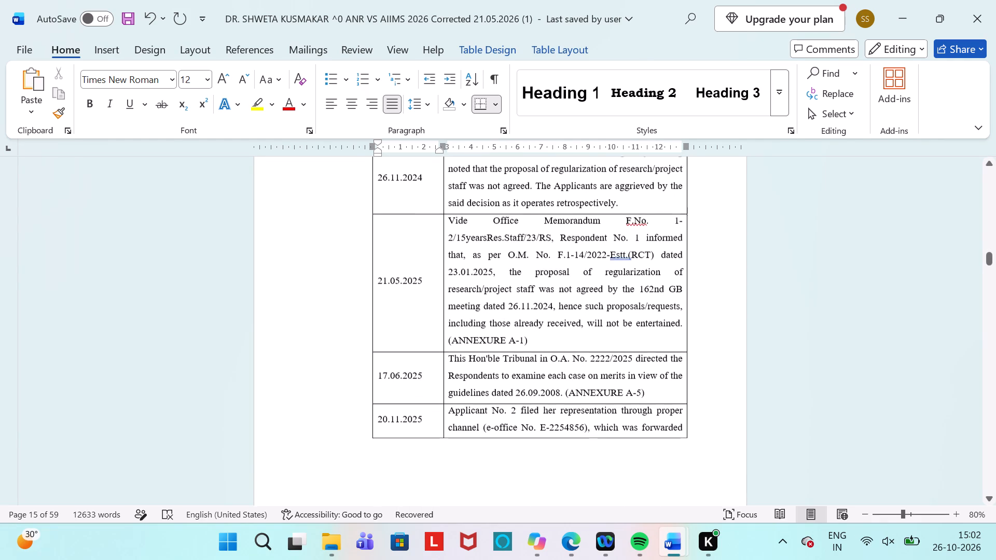
scroll(712, 256, down, 1)
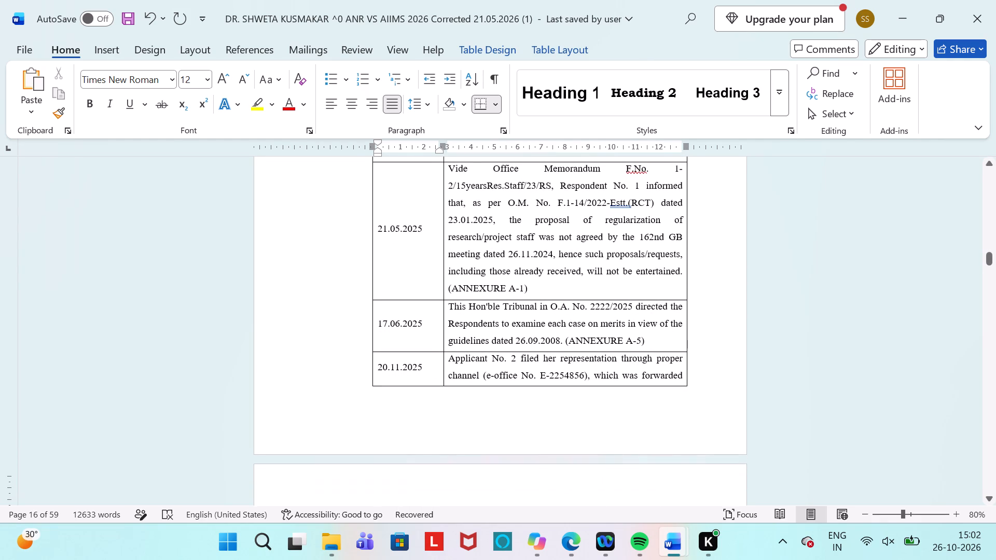
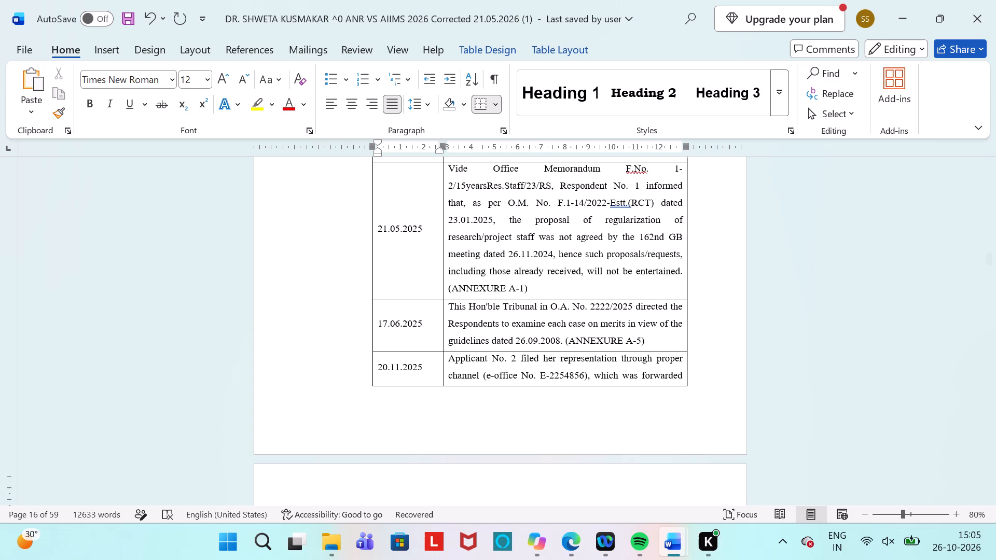
Review the 20.11.2025, 12.05.2026 and 09.09.2026 representation entries leading to the blank 10.09.2026 row on page 17.
scroll(609, 304, down, 3)
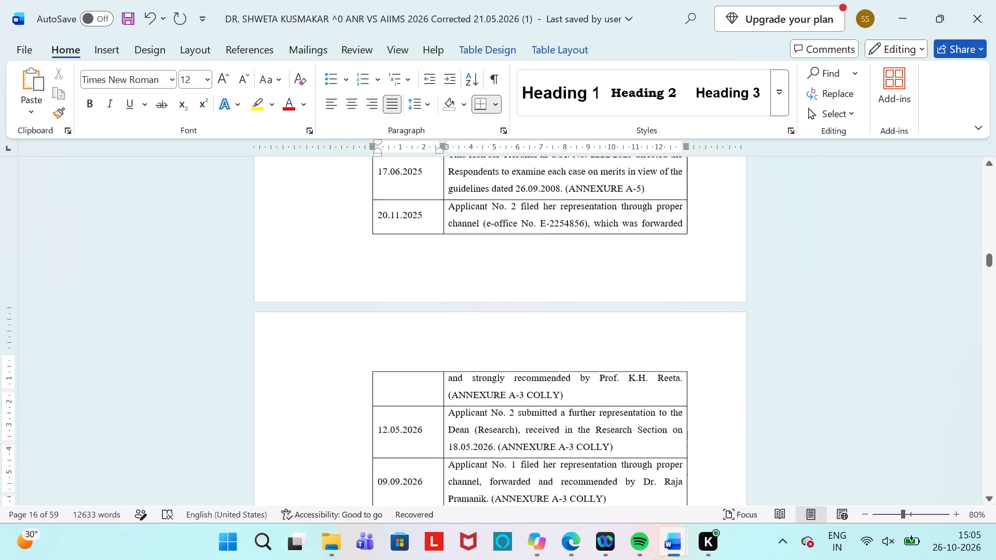
scroll(609, 304, down, 1)
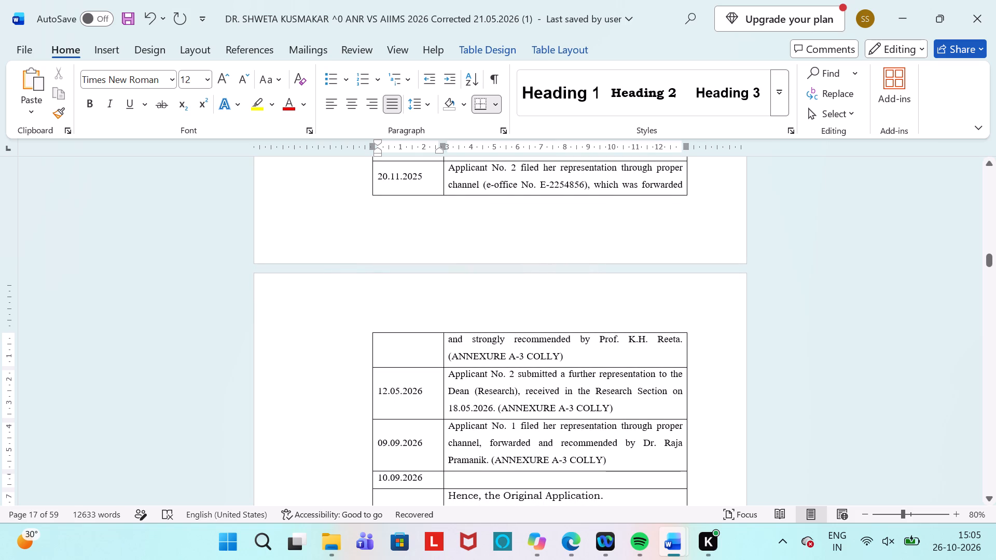
scroll(609, 304, down, 3)
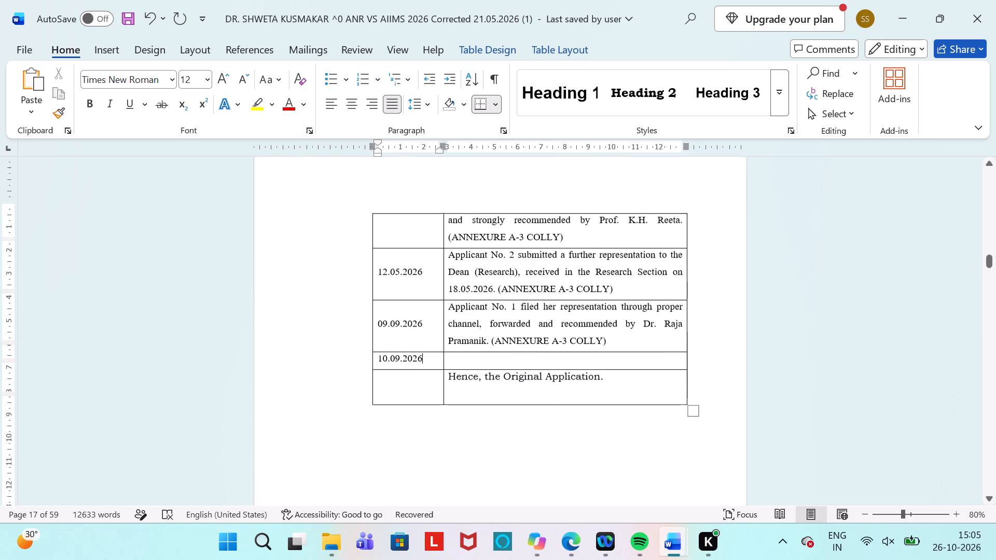
scroll(609, 304, down, 1)
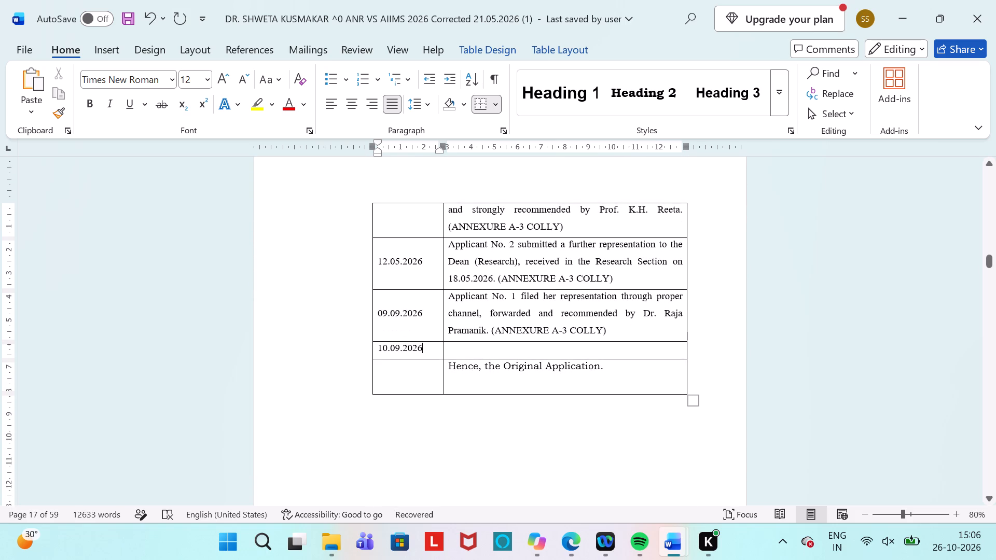
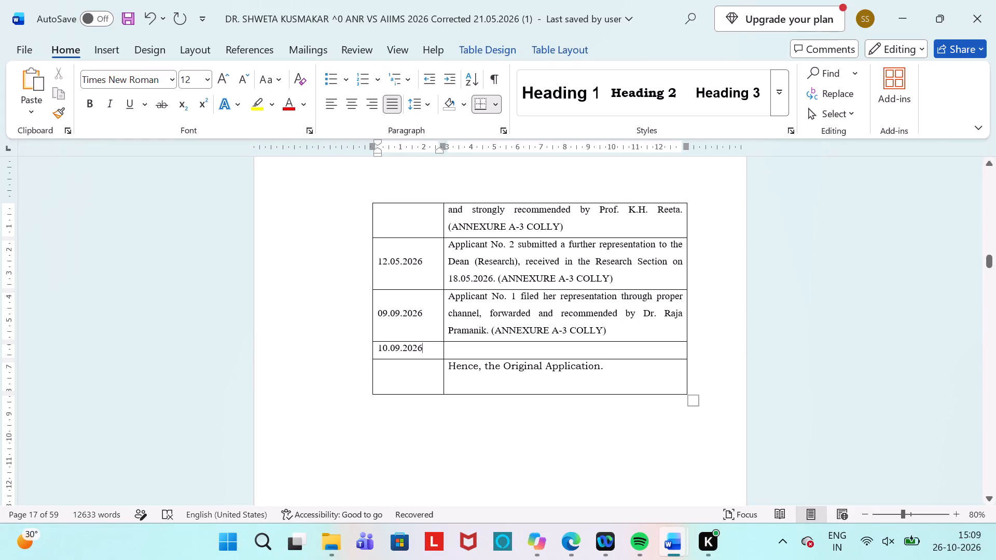
Check the list of dates and events backward from the blank 10.09.2026 row to the 20.11.2025 and 17.06.2025 entries.
scroll(521, 245, up, 1)
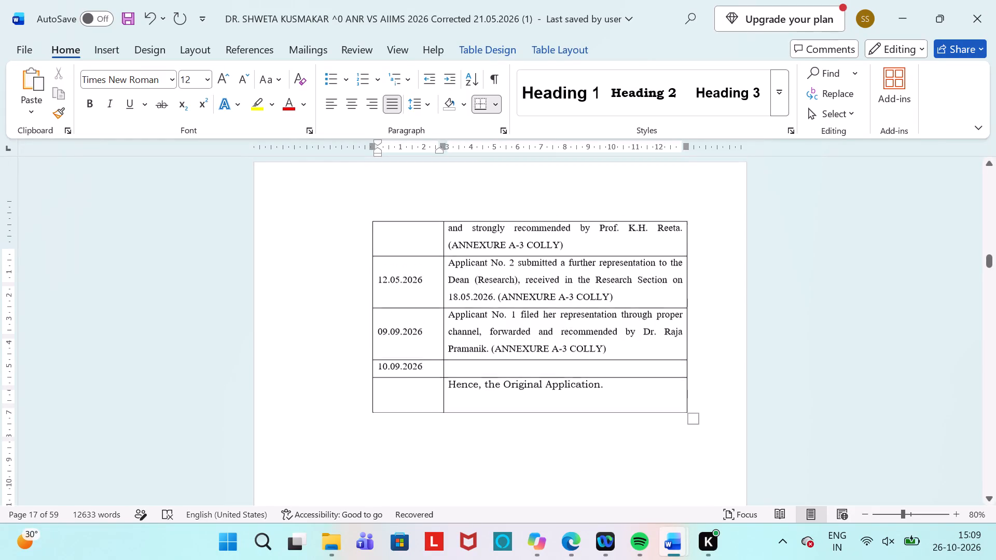
scroll(521, 245, up, 1)
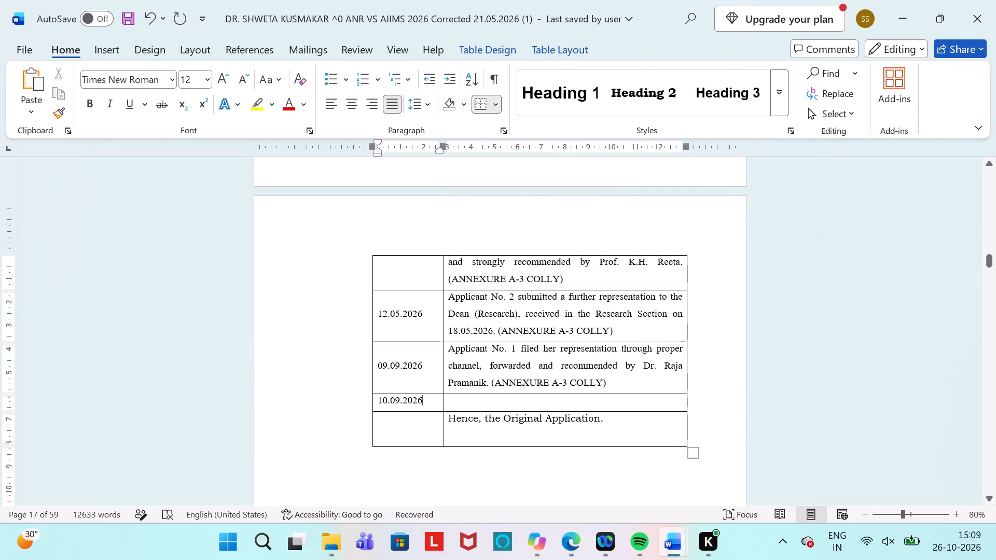
scroll(521, 245, up, 2)
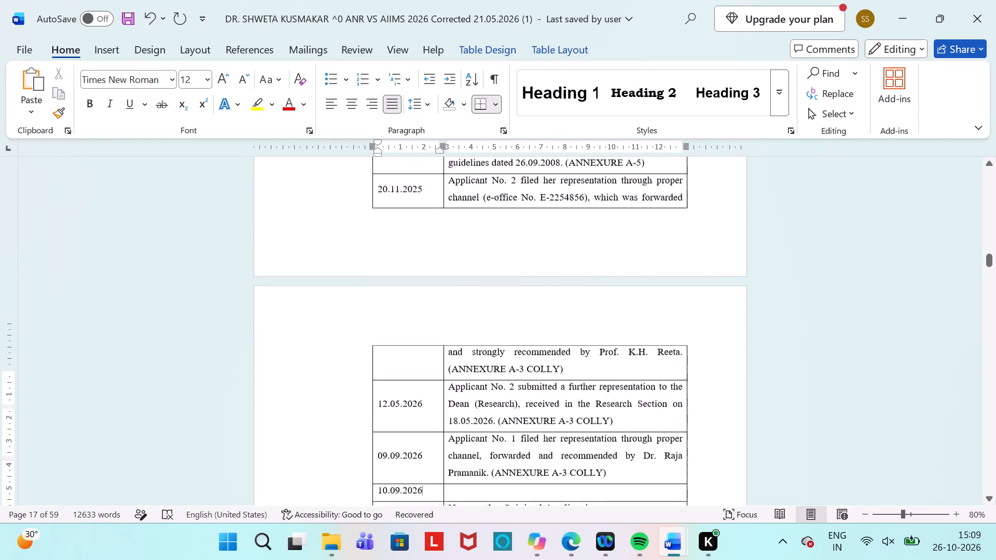
scroll(521, 245, up, 1)
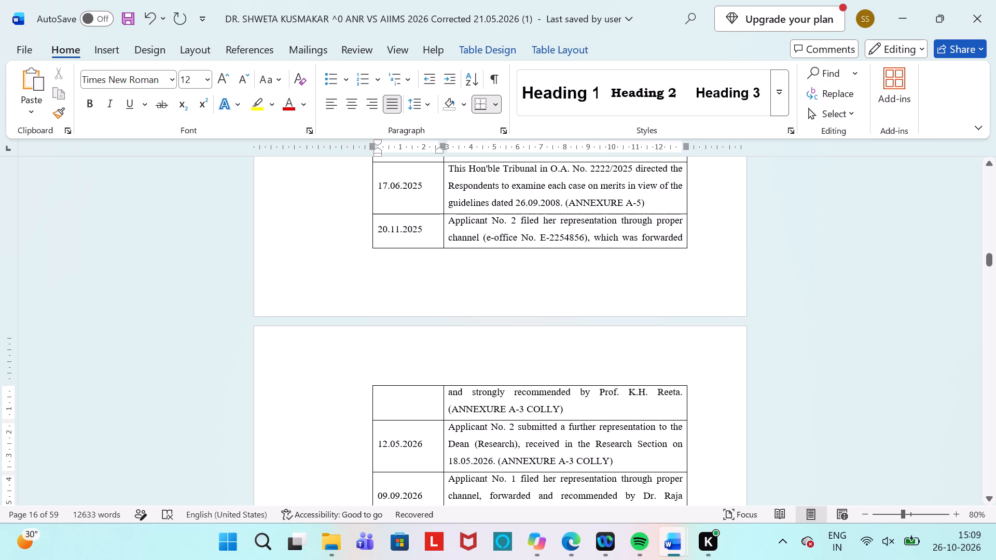